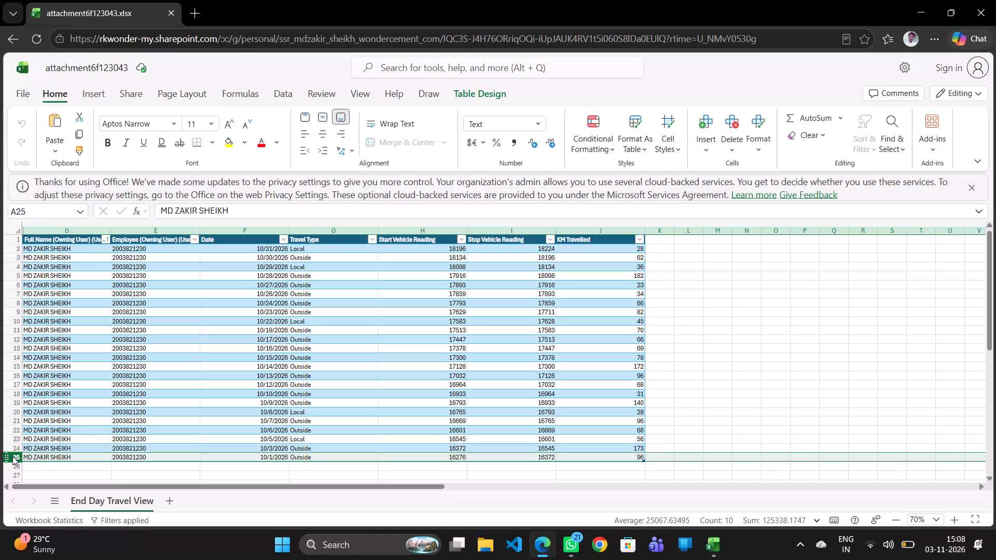
# Copy the entire row 25, the 10/1/2026 travel entry, in the End Day Travel View sheet.
pyautogui.hotkey('ctrl', 'c')
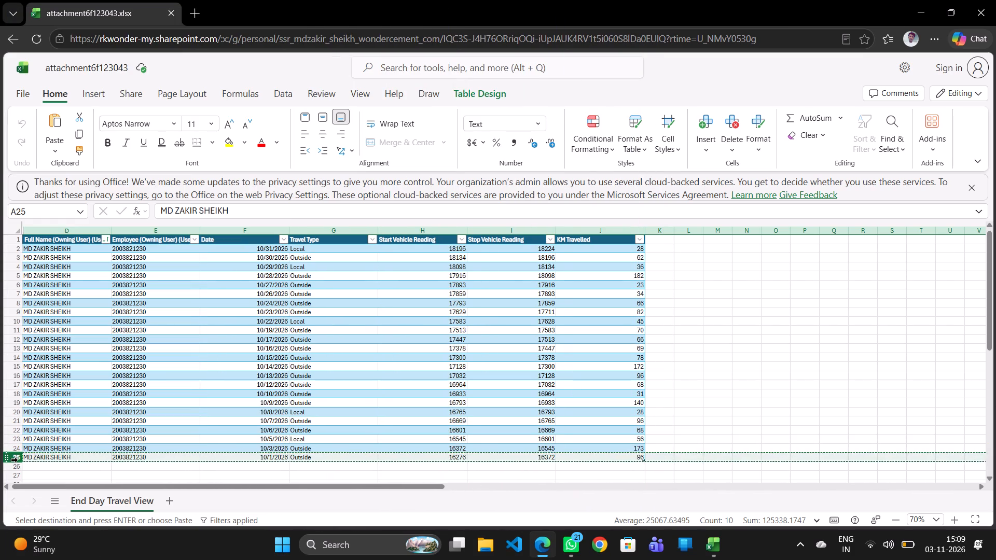
pyautogui.hotkey('ctrl', 'c')
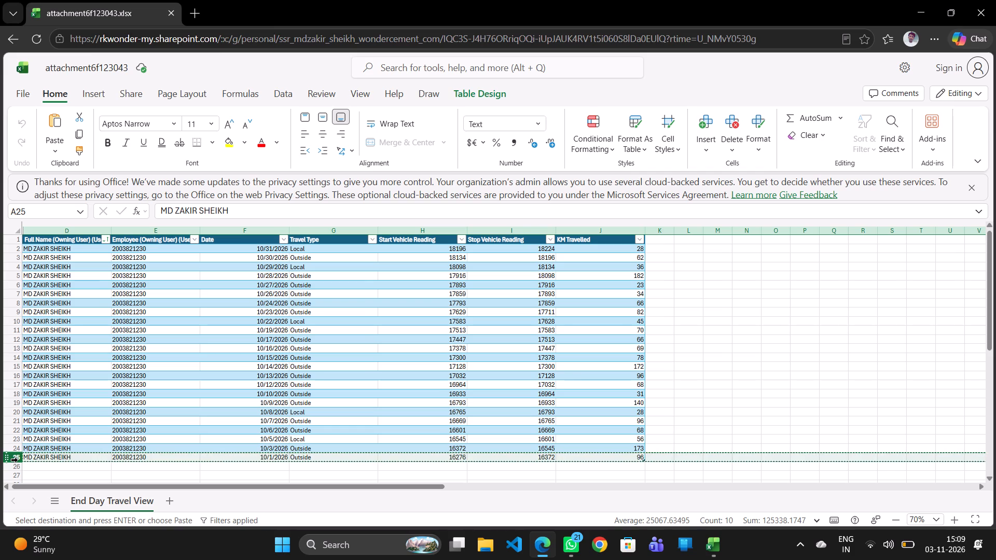
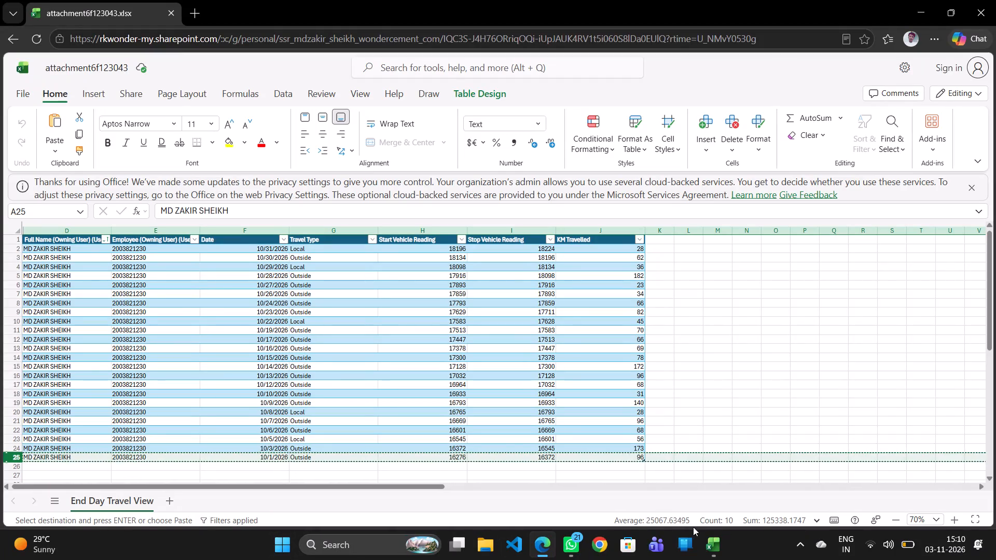
# Switch to the Book1 workbook and copy the 10-07-2026 to 10/31/2026 travel records in B23:H42 of Sheet1.
pyautogui.click(716, 545)
pyautogui.click(716, 545)
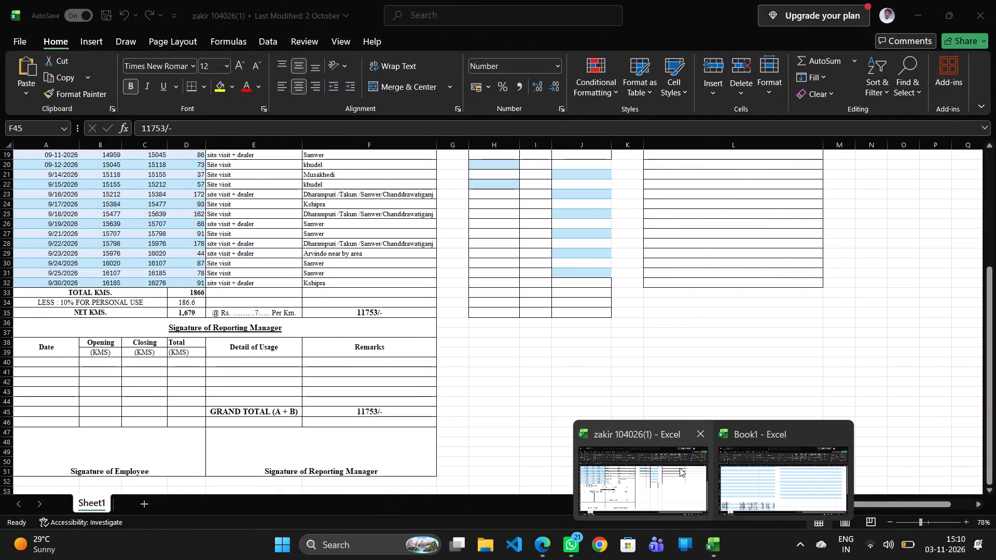
pyautogui.click(772, 499)
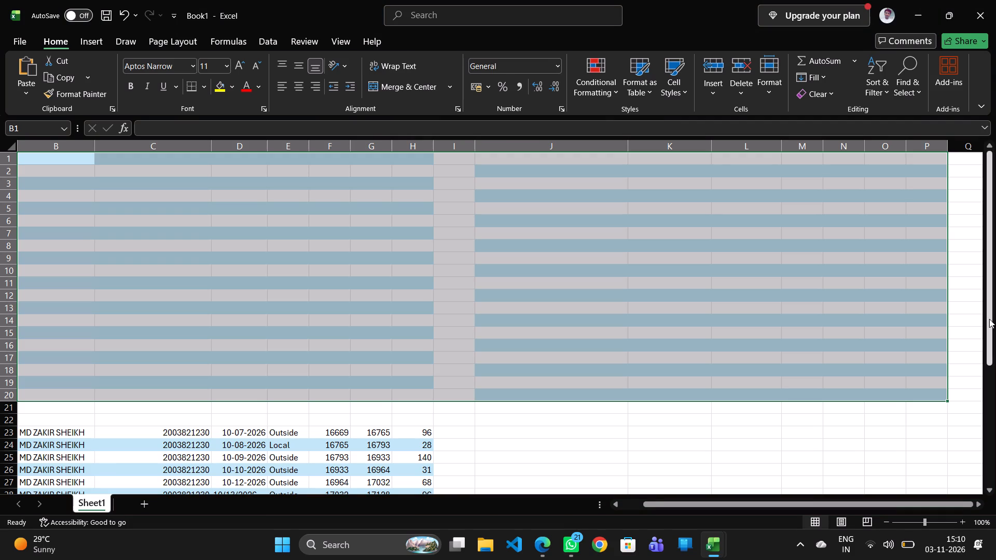
pyautogui.moveTo(991, 320); pyautogui.dragTo(989, 334)
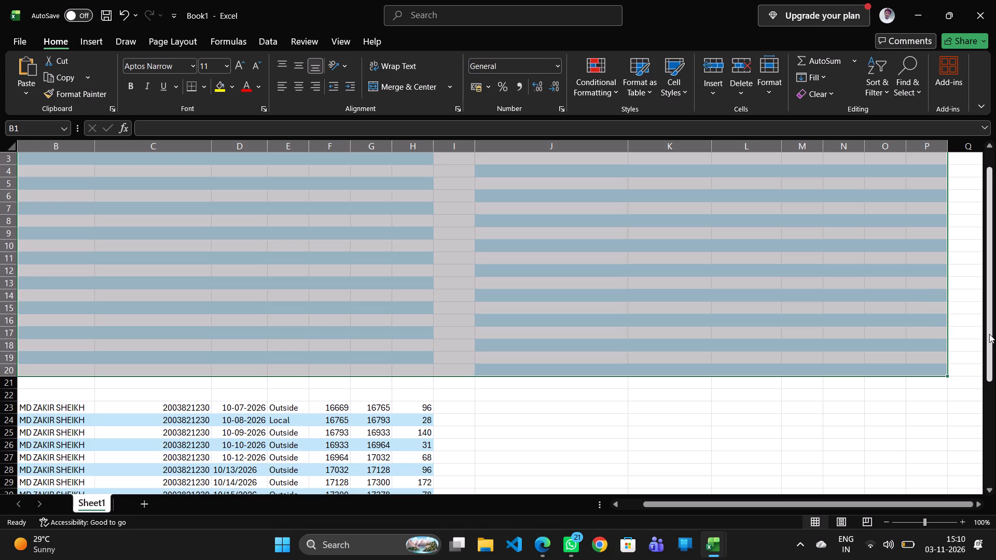
pyautogui.moveTo(989, 334); pyautogui.dragTo(985, 436)
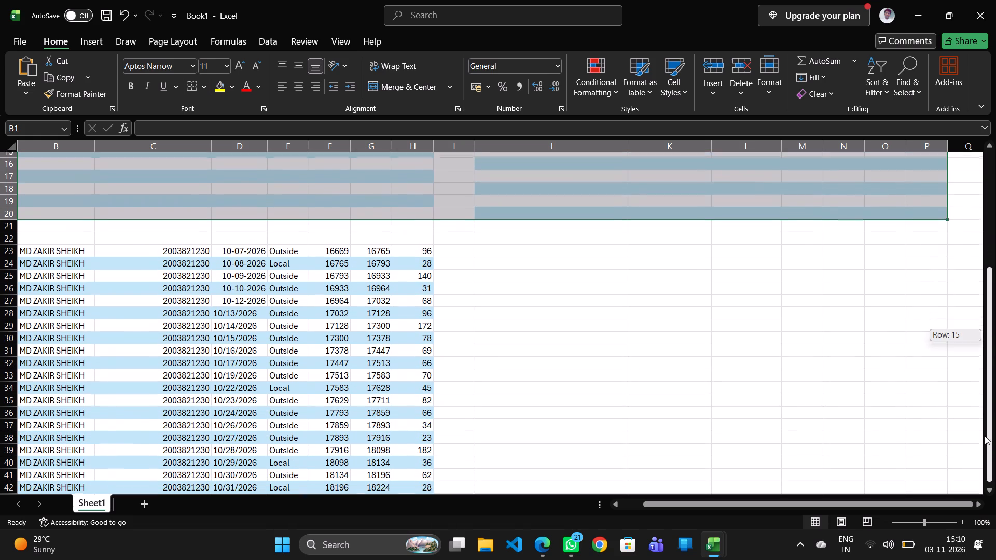
pyautogui.moveTo(985, 436); pyautogui.dragTo(984, 447)
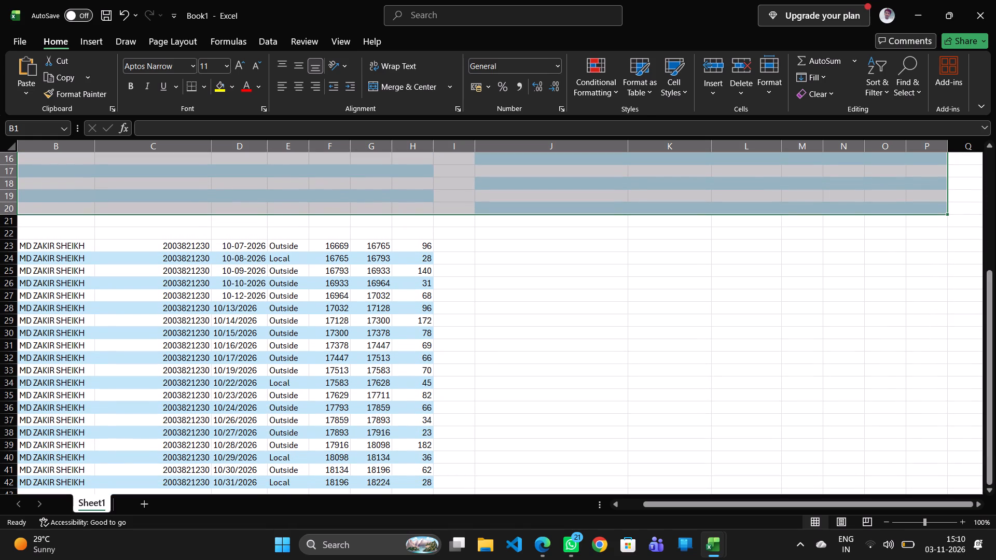
pyautogui.moveTo(133, 329); pyautogui.dragTo(258, 399)
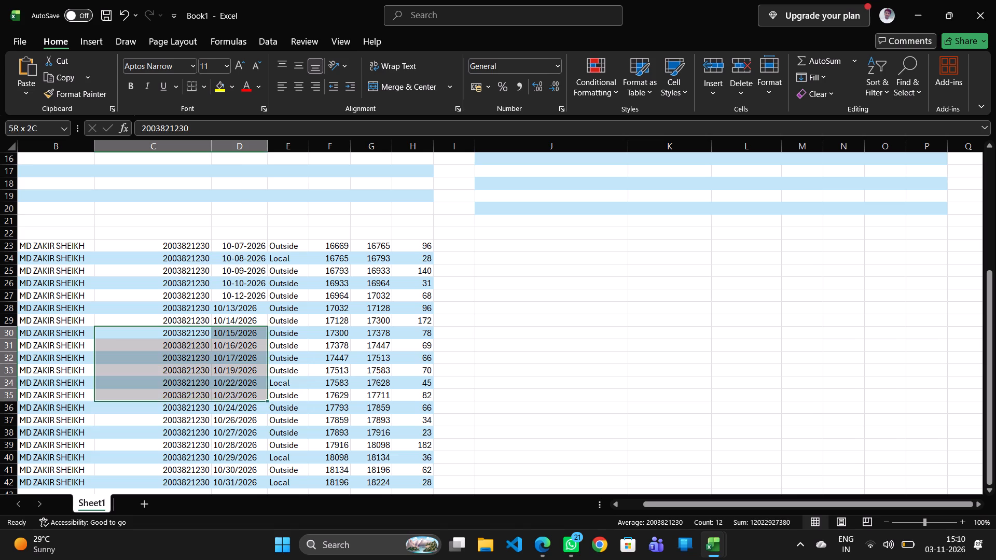
pyautogui.moveTo(258, 399); pyautogui.dragTo(284, 419)
pyautogui.moveTo(43, 245); pyautogui.dragTo(94, 294)
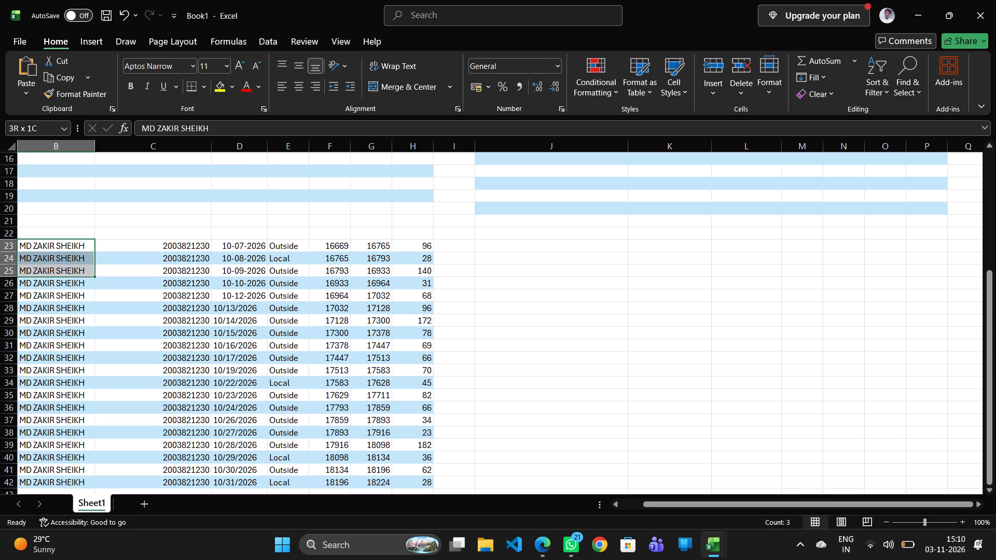
pyautogui.moveTo(94, 294); pyautogui.dragTo(413, 449)
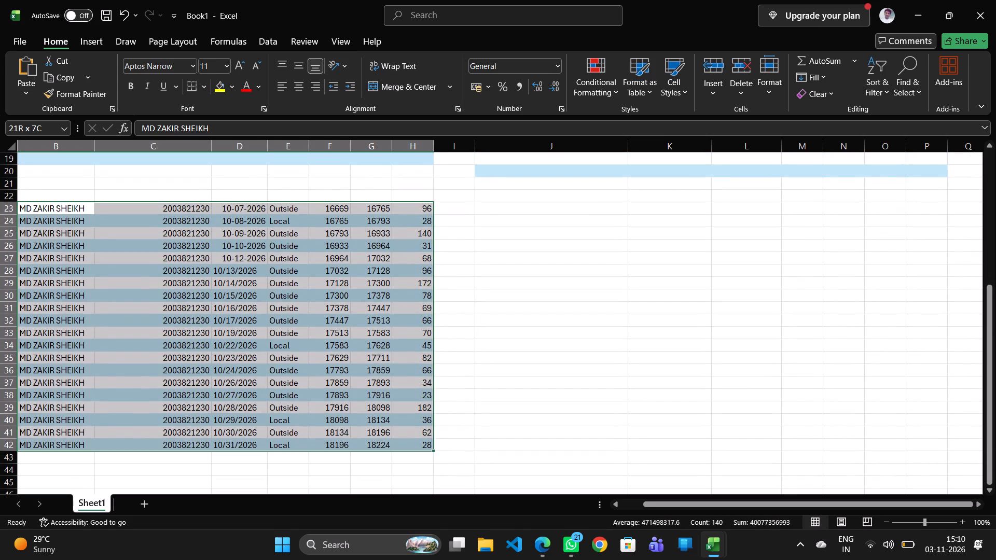
pyautogui.moveTo(413, 449); pyautogui.dragTo(412, 448)
pyautogui.hotkey('ctrl', 'c')
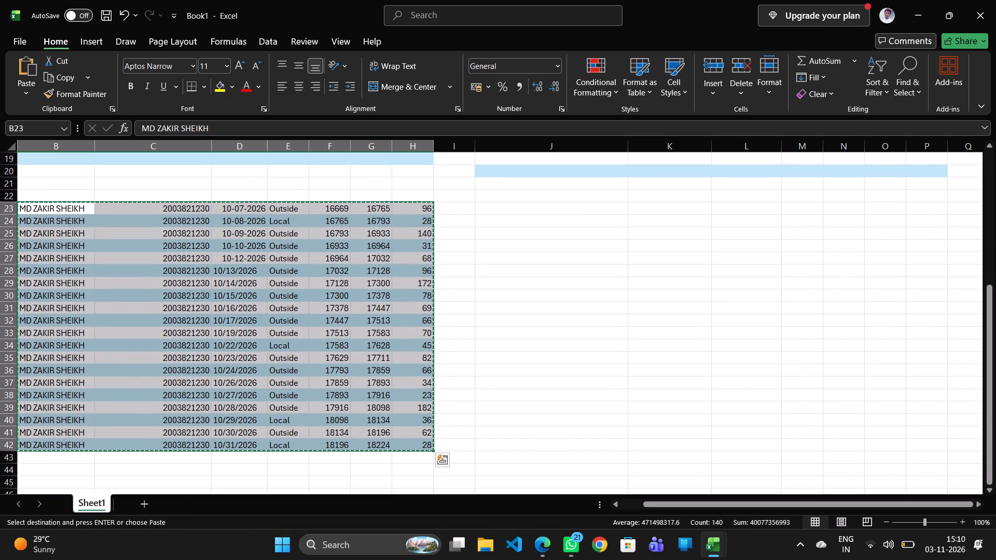
# Paste the copied travel records beside the original block, starting at cell J27.
pyautogui.click(499, 257)
pyautogui.moveTo(499, 257); pyautogui.dragTo(684, 322)
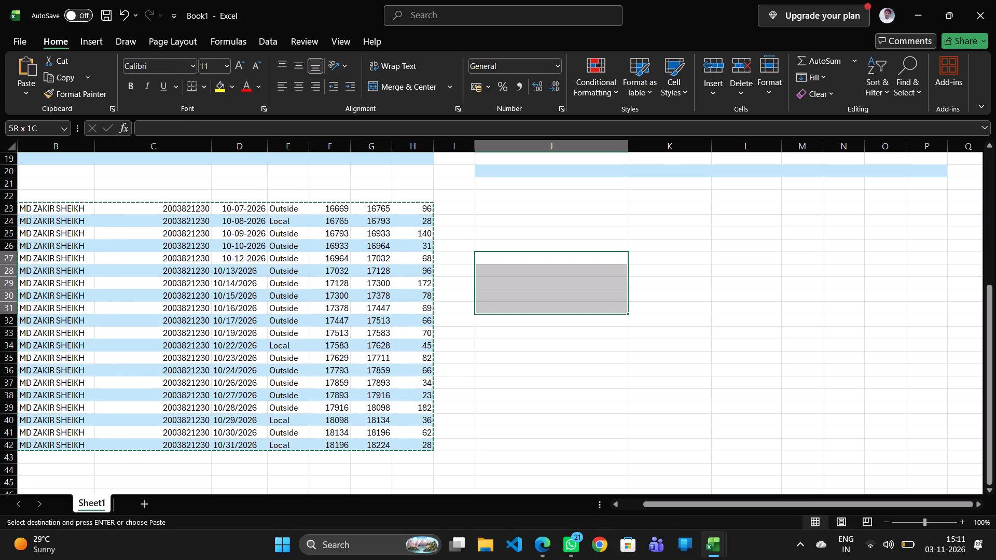
pyautogui.moveTo(684, 322); pyautogui.dragTo(939, 472)
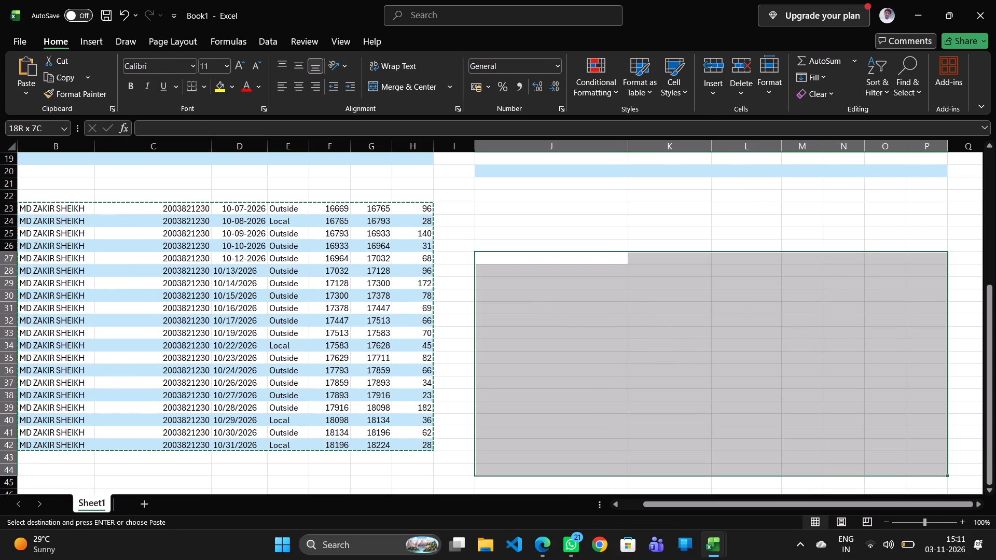
pyautogui.moveTo(939, 472); pyautogui.dragTo(946, 482)
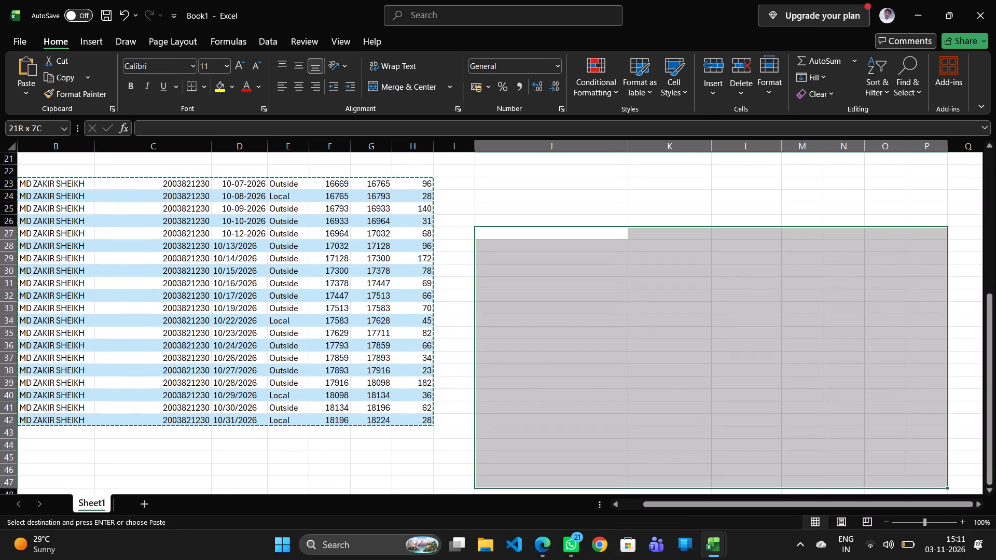
pyautogui.moveTo(946, 482); pyautogui.dragTo(944, 492)
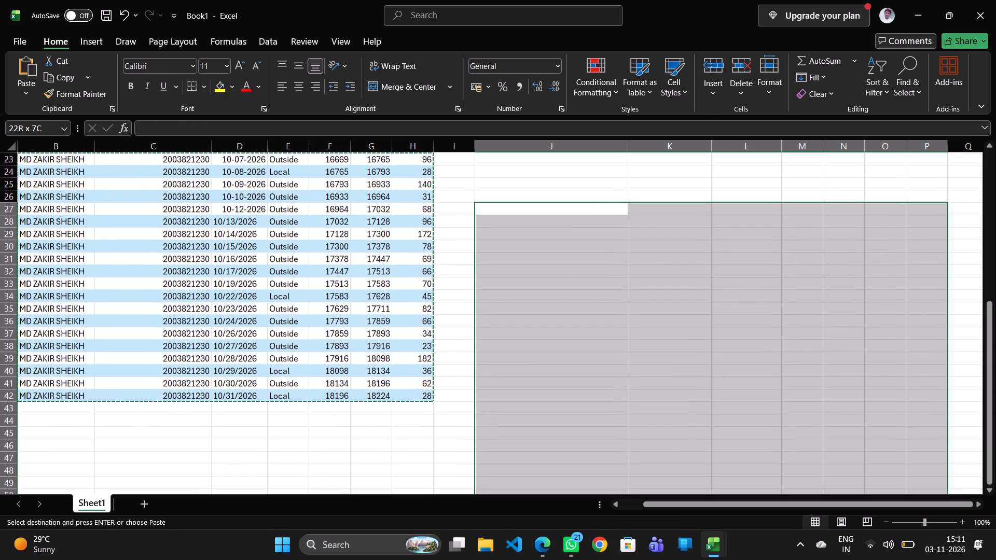
pyautogui.moveTo(944, 492); pyautogui.dragTo(943, 483)
pyautogui.hotkey('ctrl', 'v')
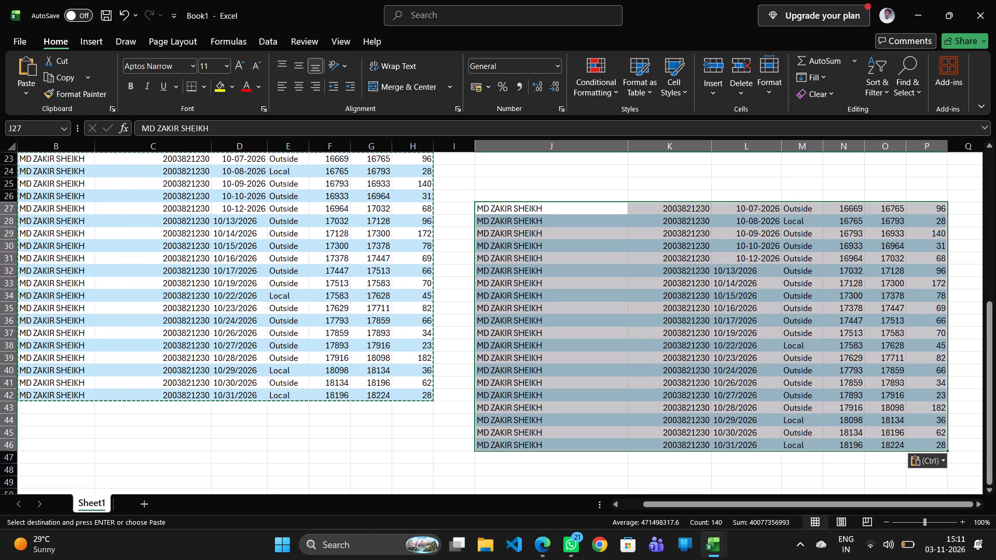
# Bring up the open Excel workbooks to switch to another window.
pyautogui.click(719, 542)
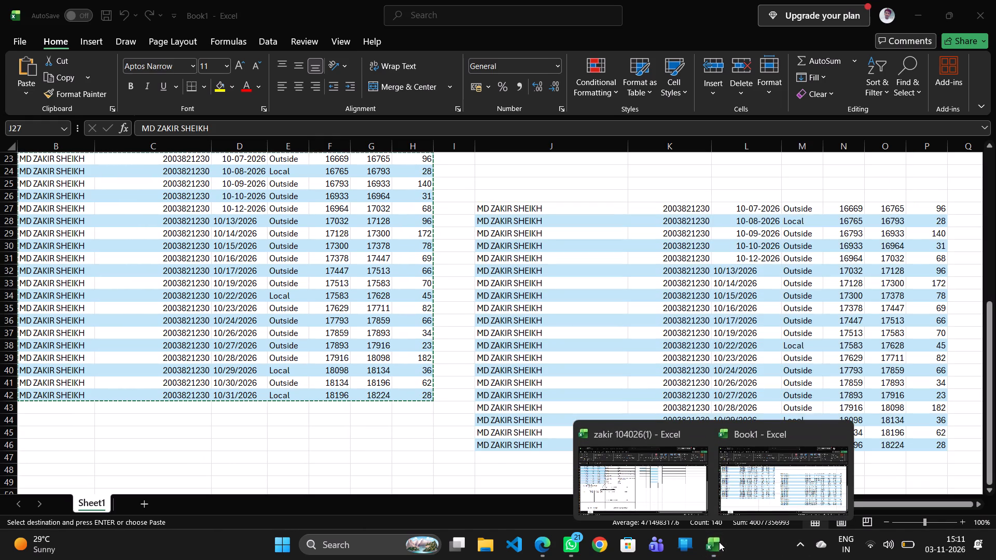
pyautogui.click(719, 542)
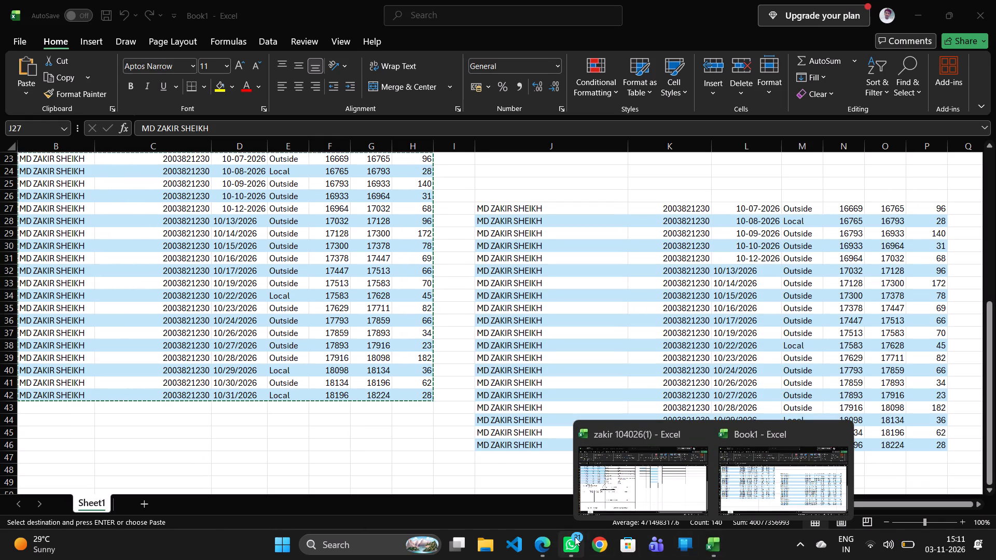
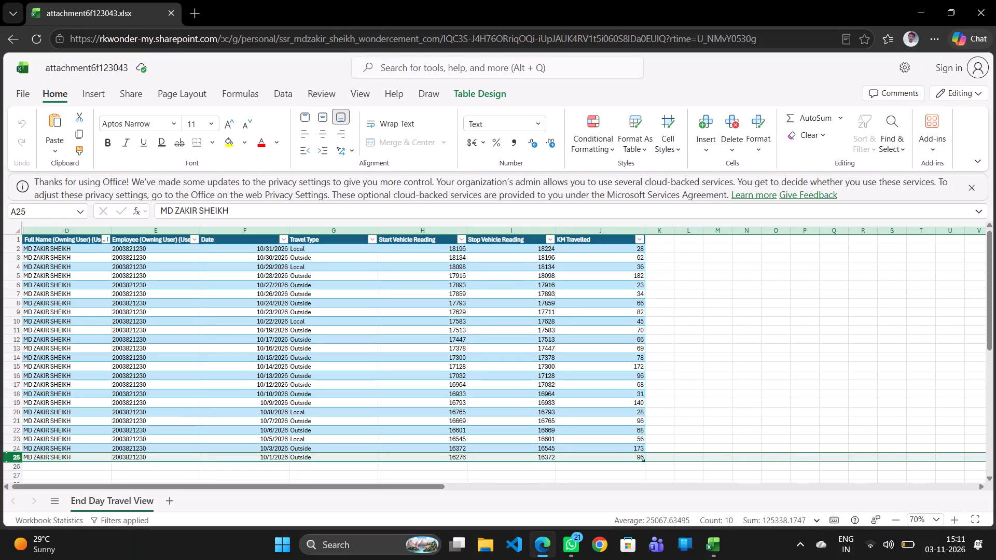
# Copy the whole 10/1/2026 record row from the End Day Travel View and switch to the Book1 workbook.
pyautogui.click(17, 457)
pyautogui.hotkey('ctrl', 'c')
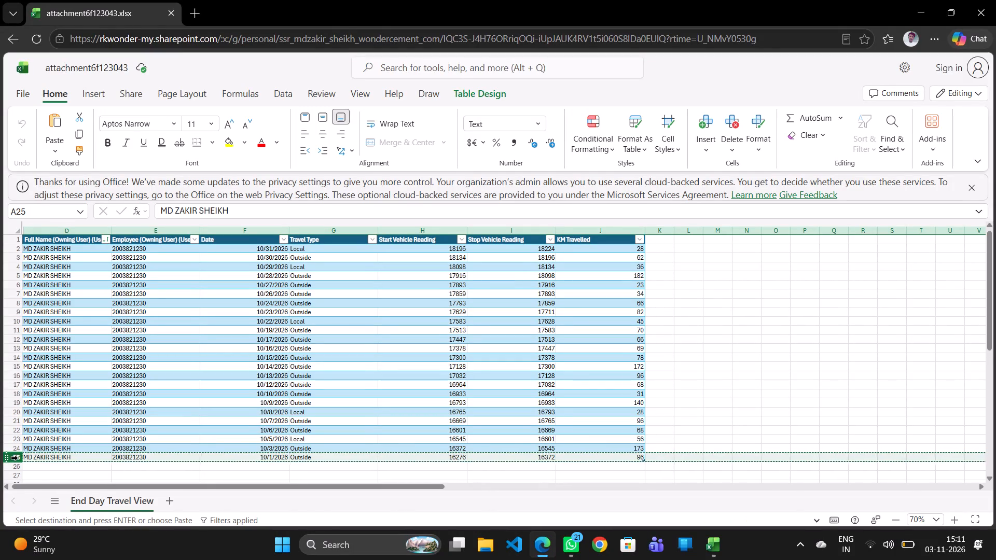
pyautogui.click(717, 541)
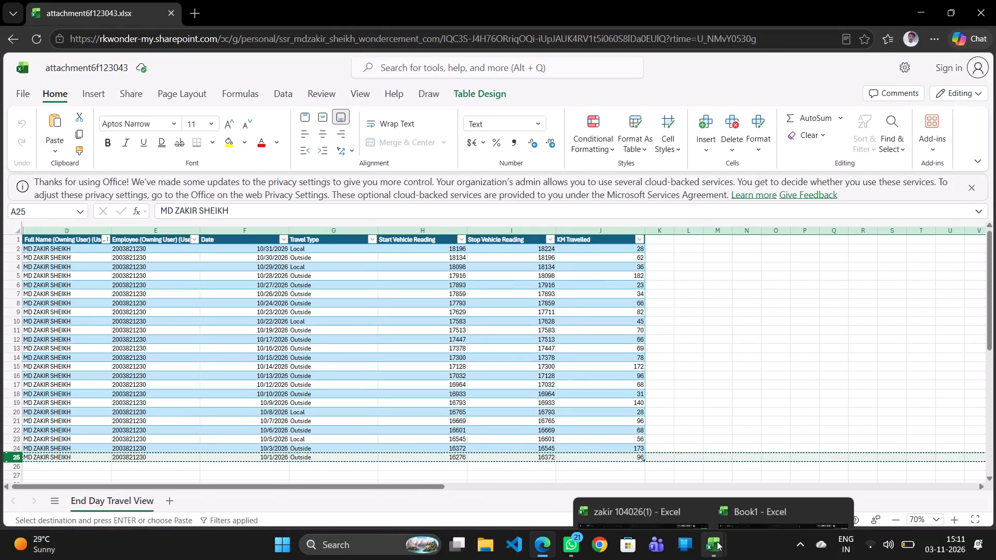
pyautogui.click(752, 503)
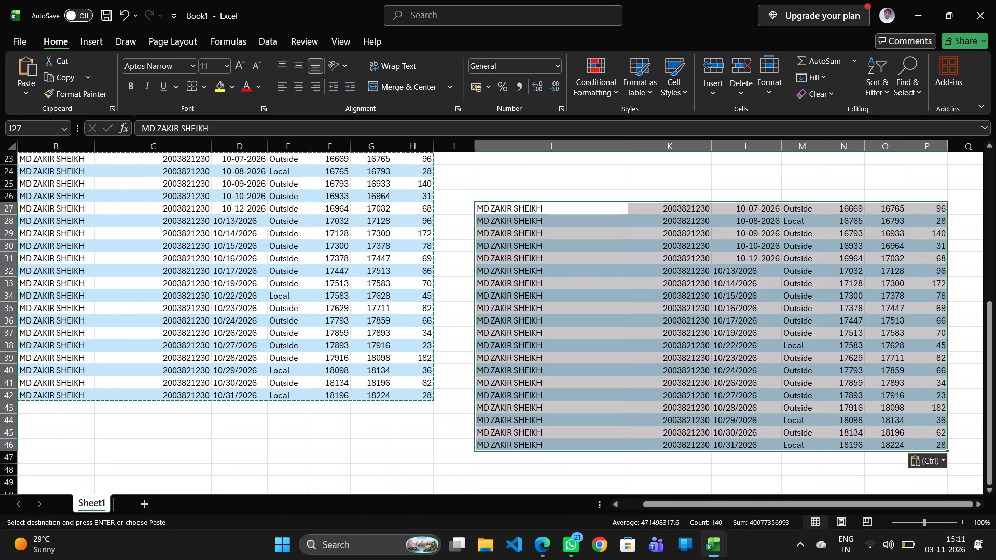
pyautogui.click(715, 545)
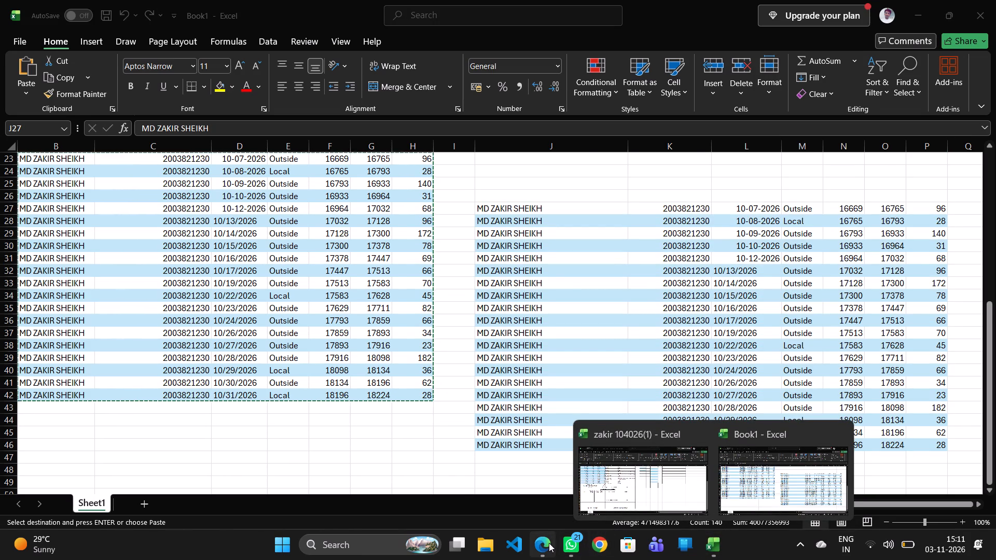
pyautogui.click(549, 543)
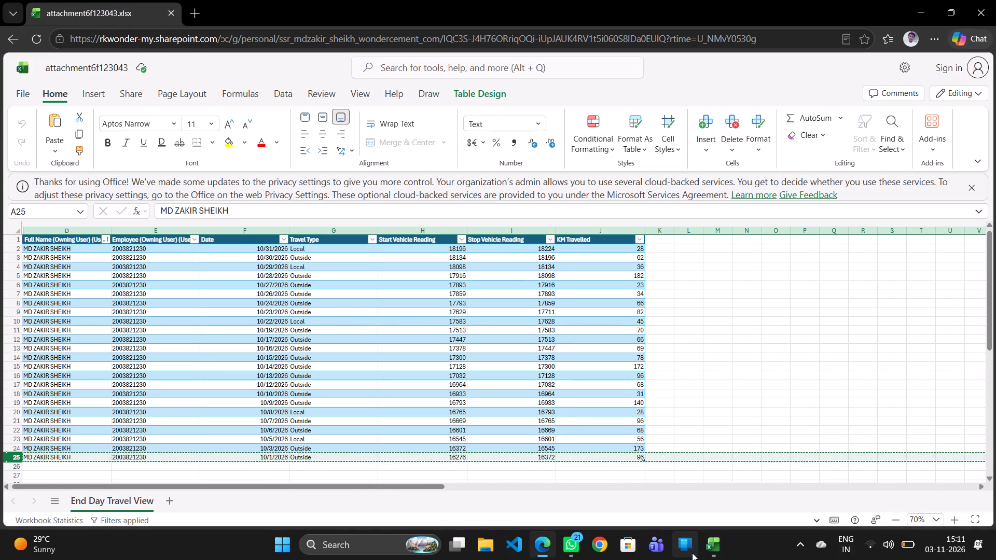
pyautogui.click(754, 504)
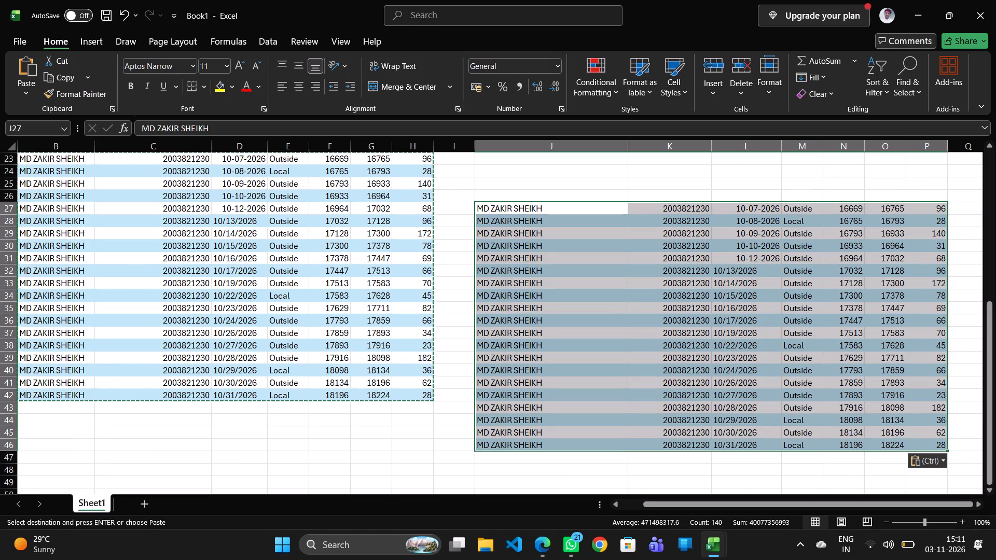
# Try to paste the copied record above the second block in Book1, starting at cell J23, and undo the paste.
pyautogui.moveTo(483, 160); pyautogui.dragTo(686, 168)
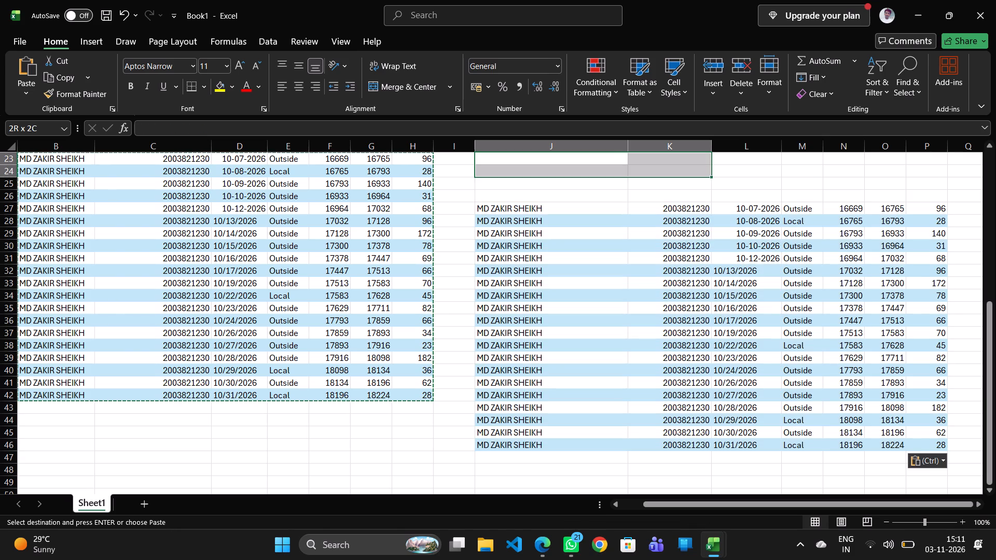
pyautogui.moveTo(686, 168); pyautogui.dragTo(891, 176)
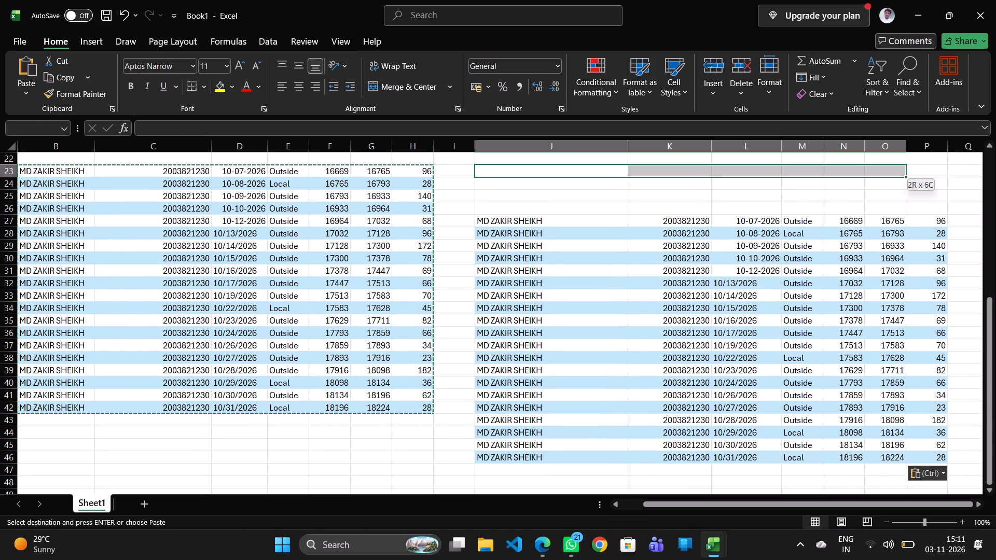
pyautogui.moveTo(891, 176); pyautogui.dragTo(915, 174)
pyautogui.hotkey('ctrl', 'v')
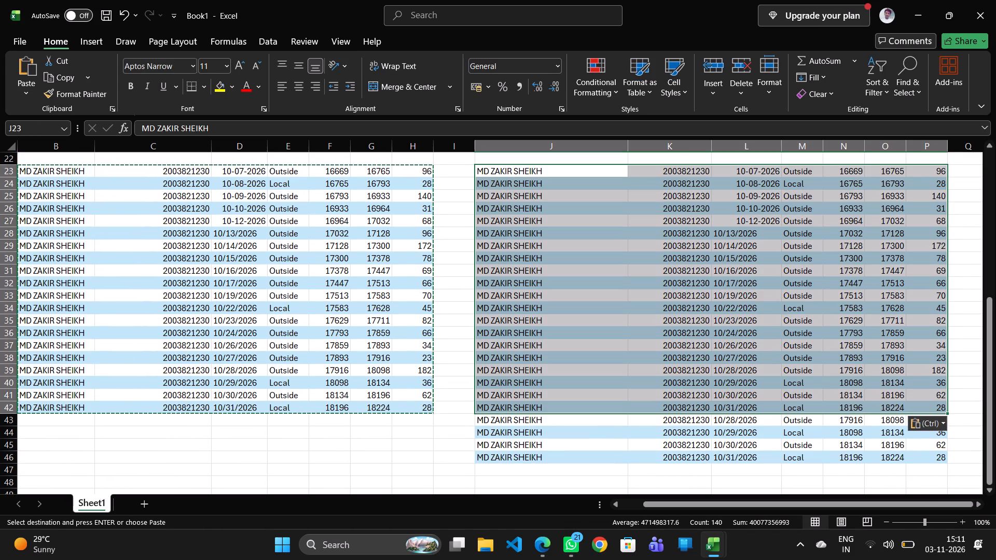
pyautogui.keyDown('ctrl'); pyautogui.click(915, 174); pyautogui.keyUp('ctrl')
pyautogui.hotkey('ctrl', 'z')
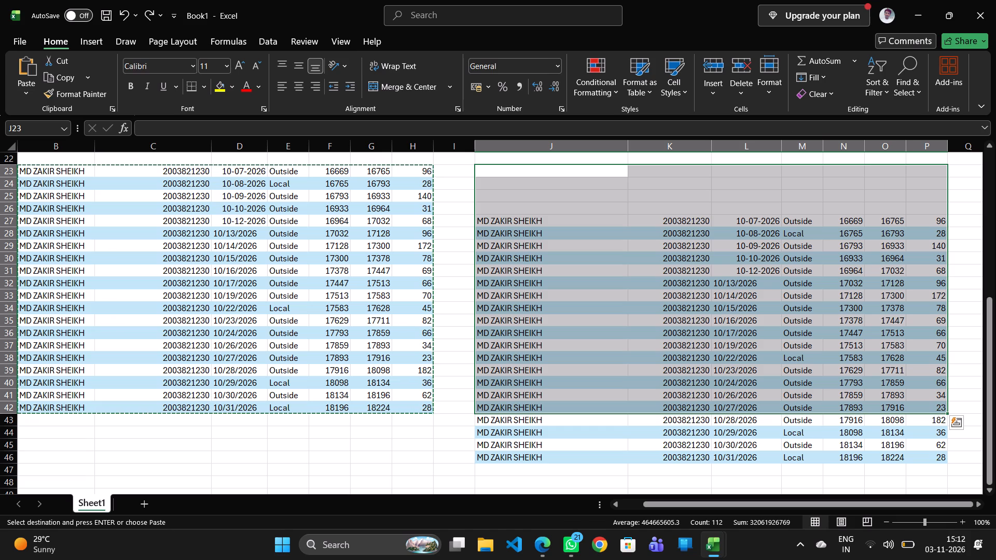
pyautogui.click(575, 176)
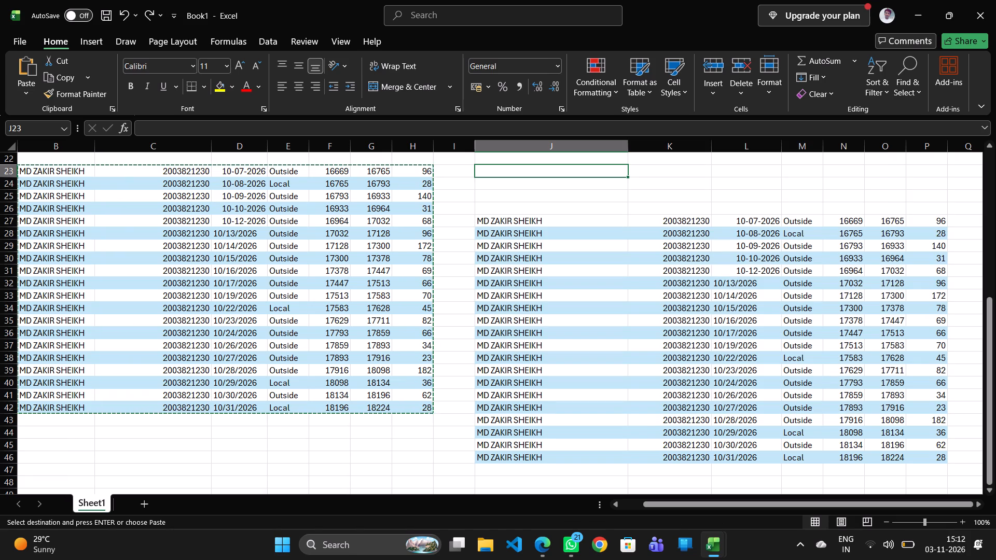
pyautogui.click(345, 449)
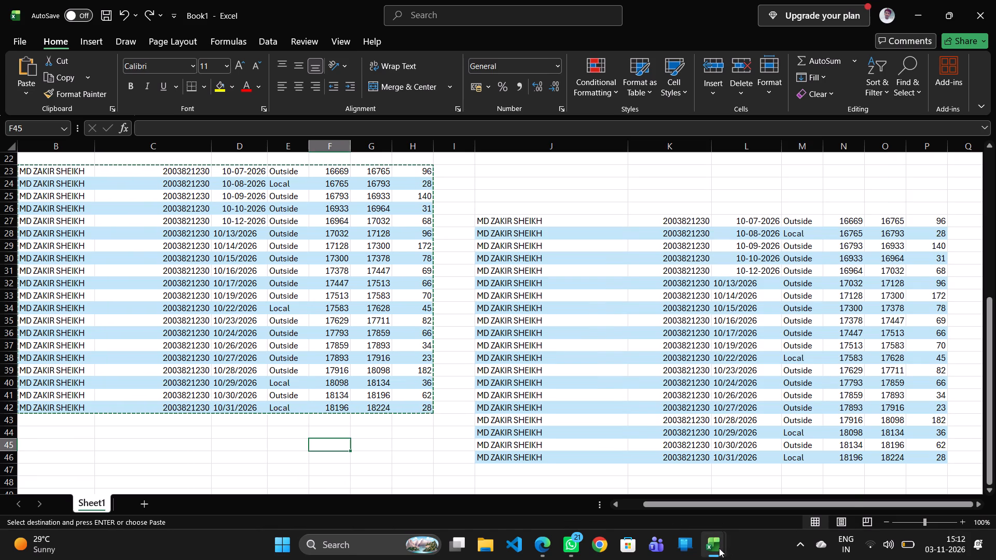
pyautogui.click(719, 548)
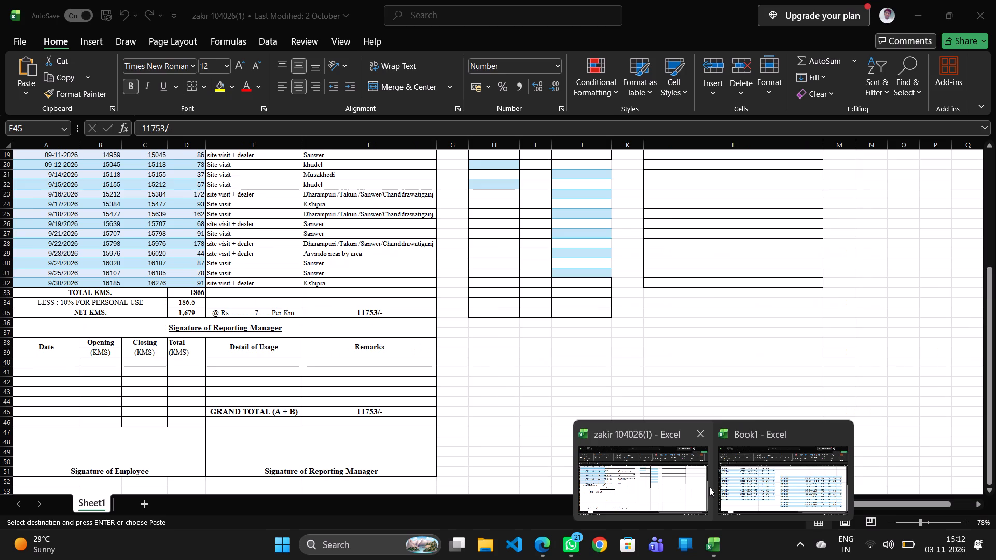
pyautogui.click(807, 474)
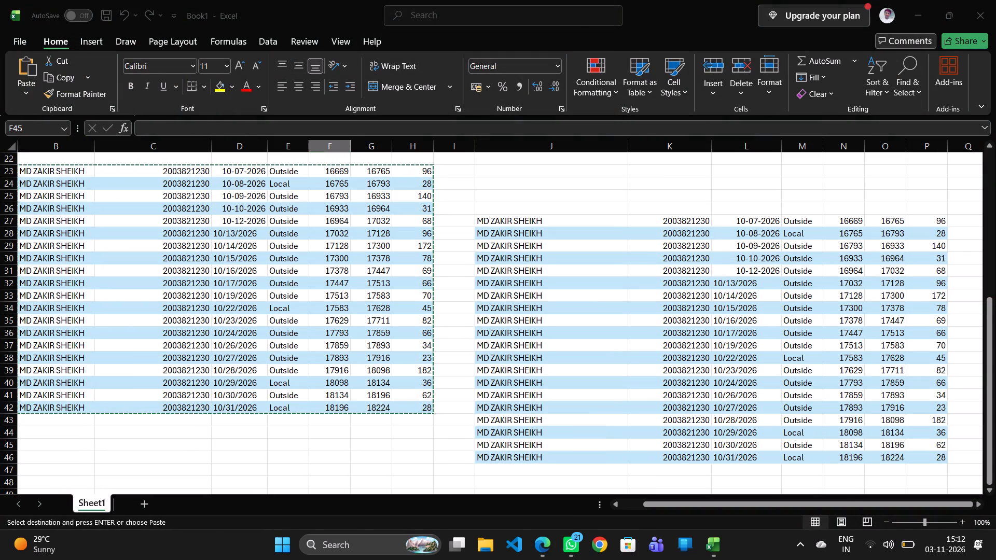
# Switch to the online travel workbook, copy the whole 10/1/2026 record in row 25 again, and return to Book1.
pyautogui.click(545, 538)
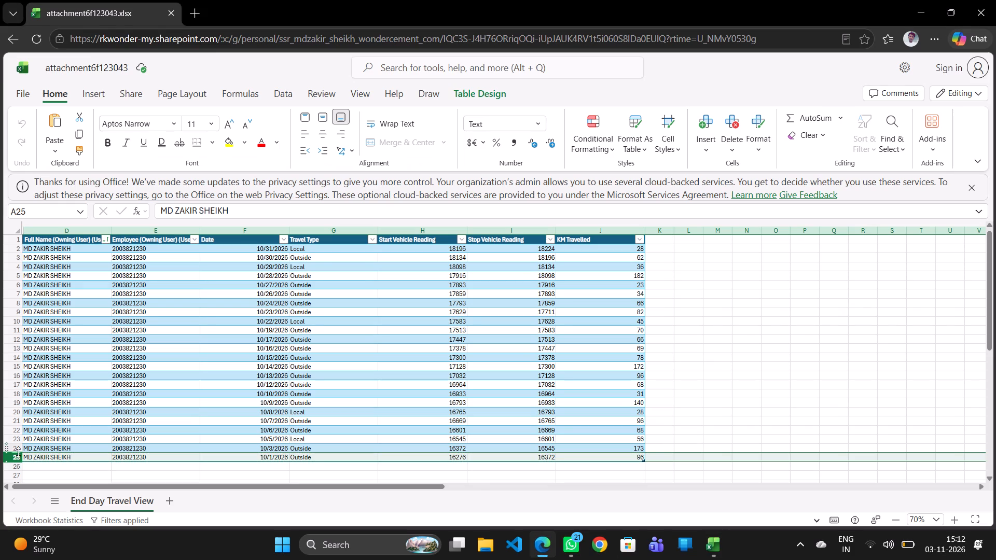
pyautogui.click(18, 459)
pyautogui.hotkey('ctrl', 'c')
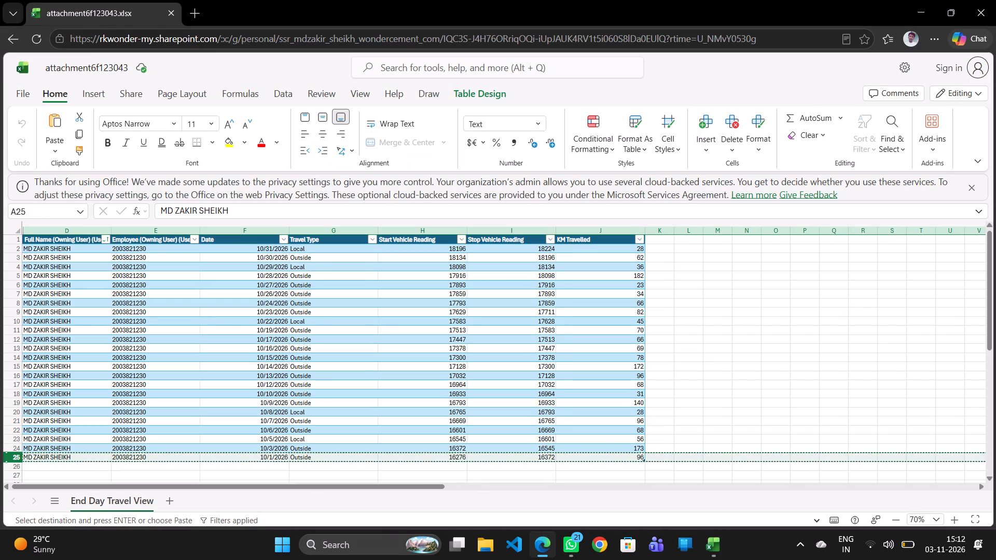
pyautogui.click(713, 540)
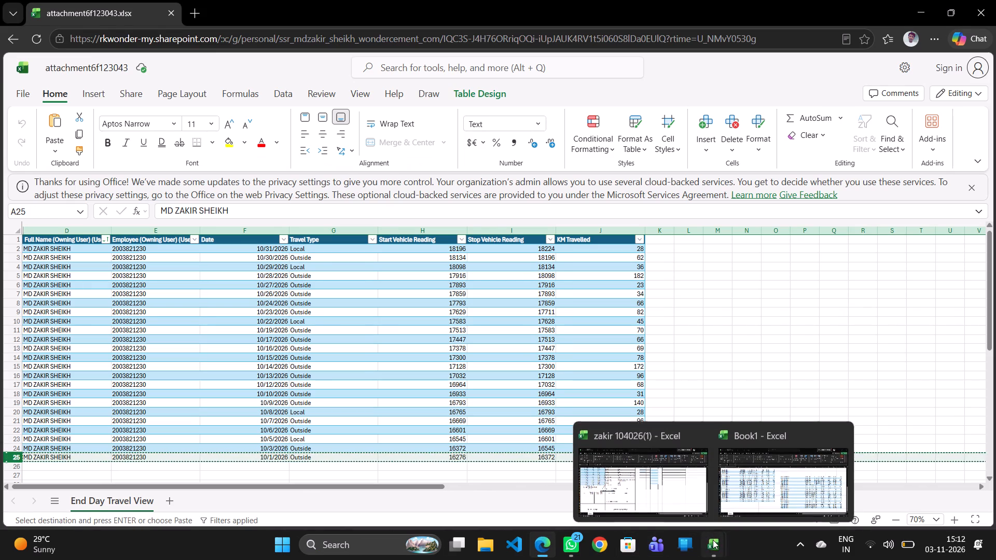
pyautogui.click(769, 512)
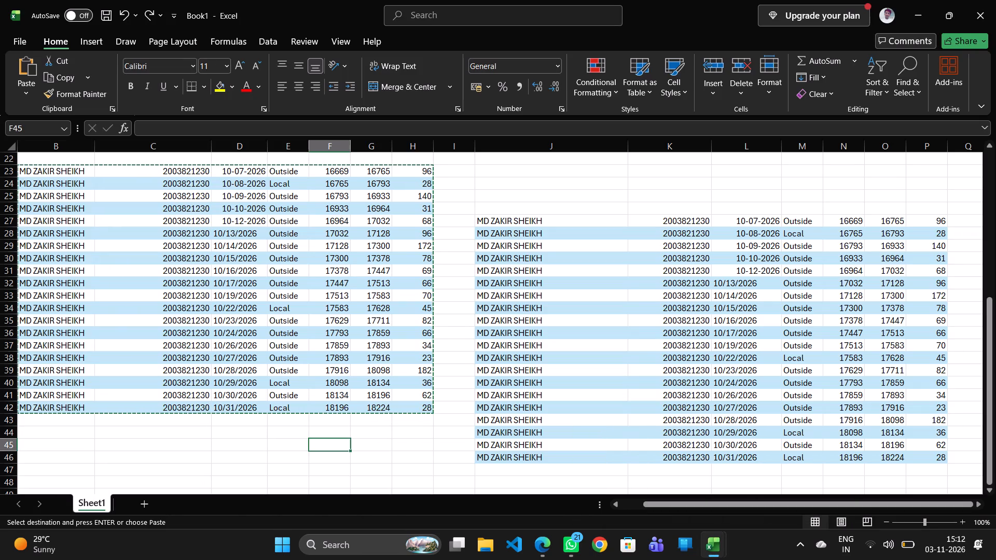
# Clear the kilometre value in cell H28 of the 10/13/2026 record in Book1's original block.
pyautogui.click(482, 170)
pyautogui.click(410, 231)
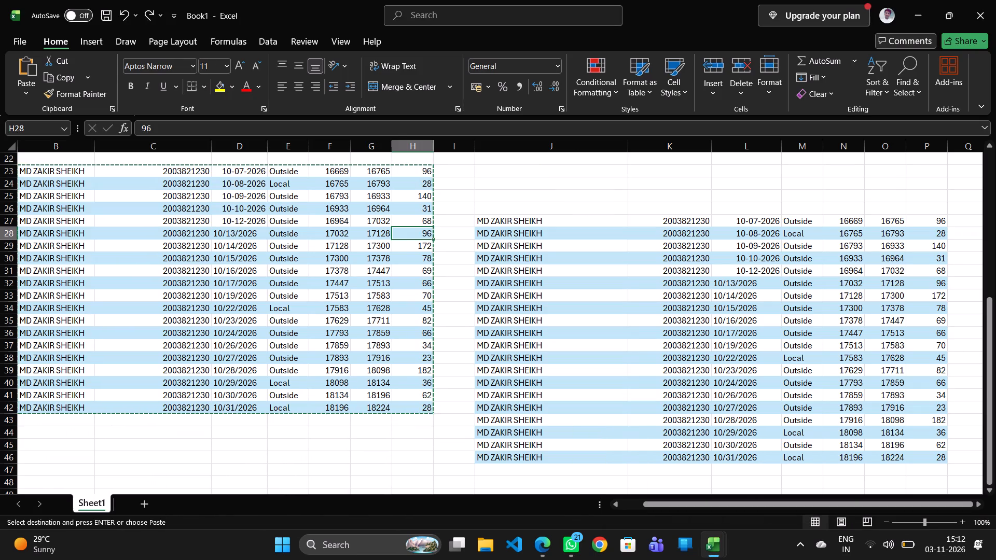
pyautogui.press('Delete')
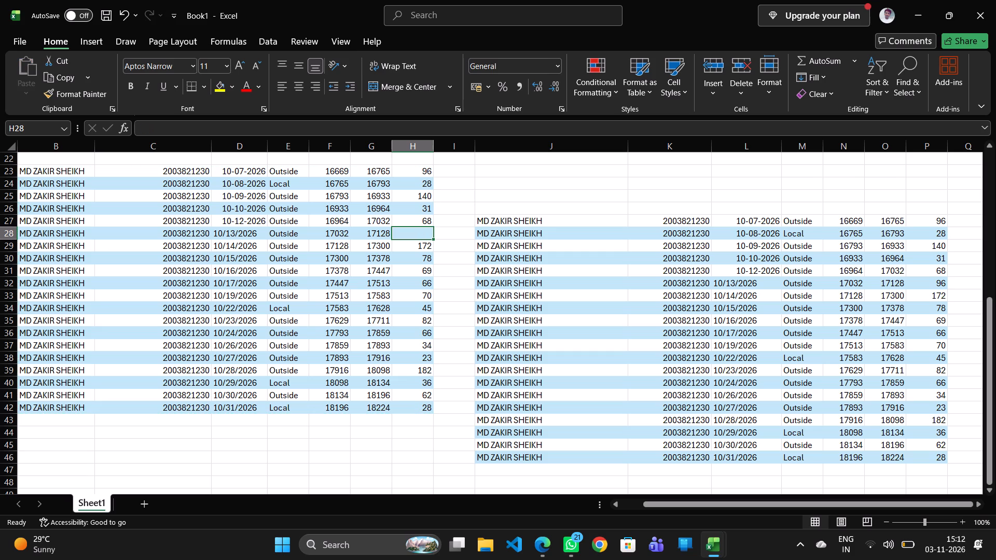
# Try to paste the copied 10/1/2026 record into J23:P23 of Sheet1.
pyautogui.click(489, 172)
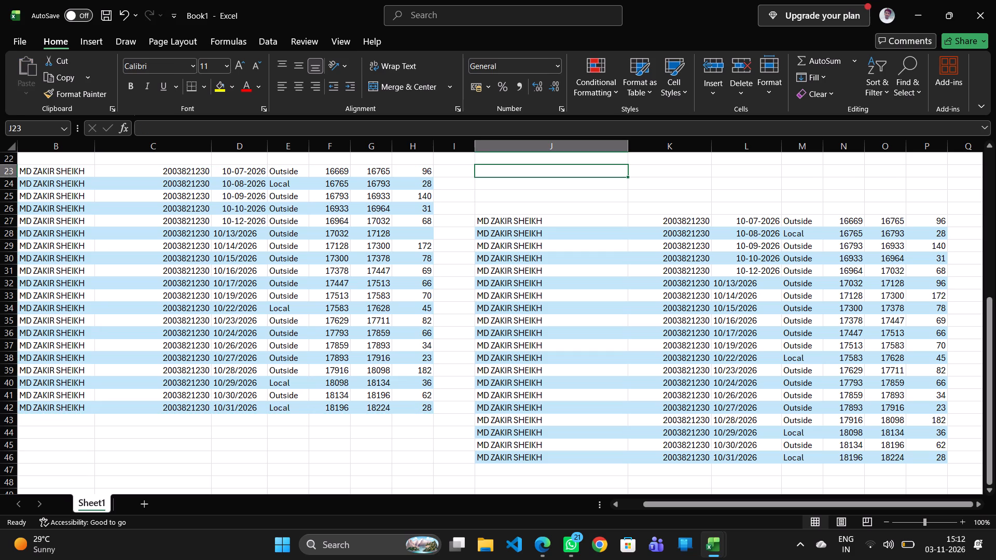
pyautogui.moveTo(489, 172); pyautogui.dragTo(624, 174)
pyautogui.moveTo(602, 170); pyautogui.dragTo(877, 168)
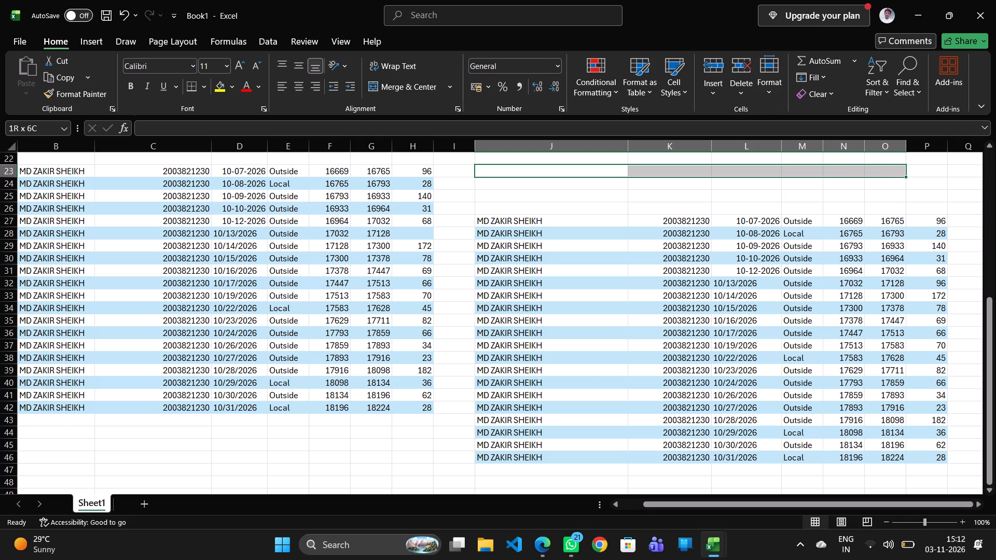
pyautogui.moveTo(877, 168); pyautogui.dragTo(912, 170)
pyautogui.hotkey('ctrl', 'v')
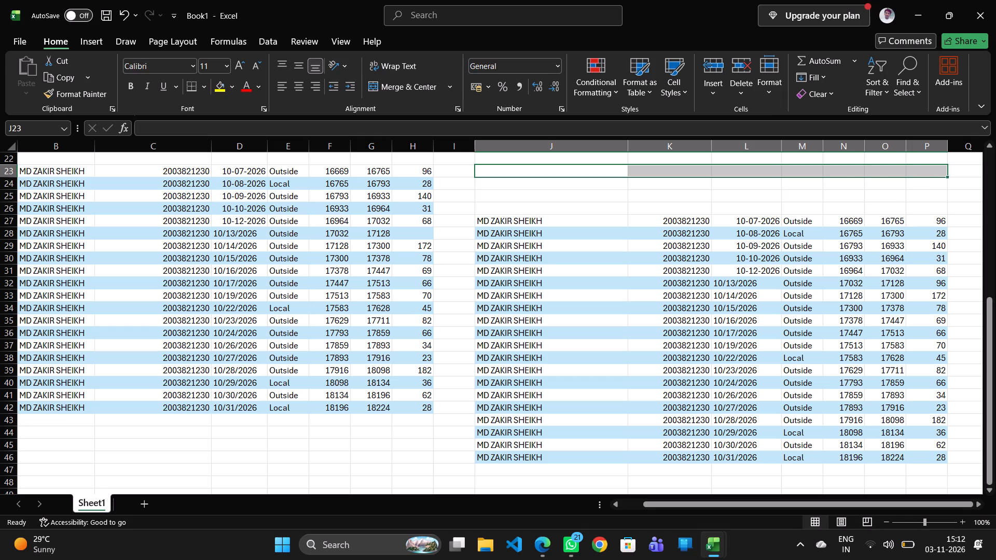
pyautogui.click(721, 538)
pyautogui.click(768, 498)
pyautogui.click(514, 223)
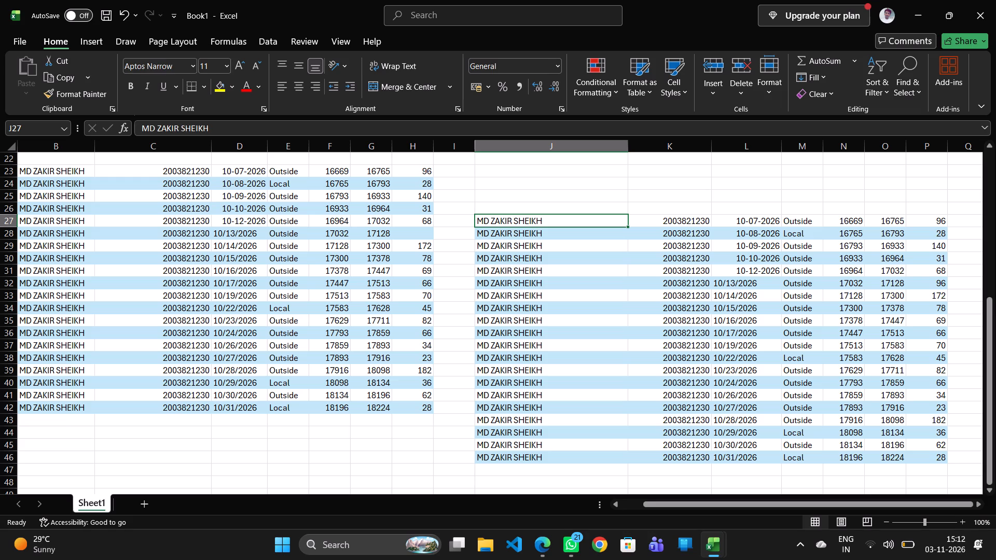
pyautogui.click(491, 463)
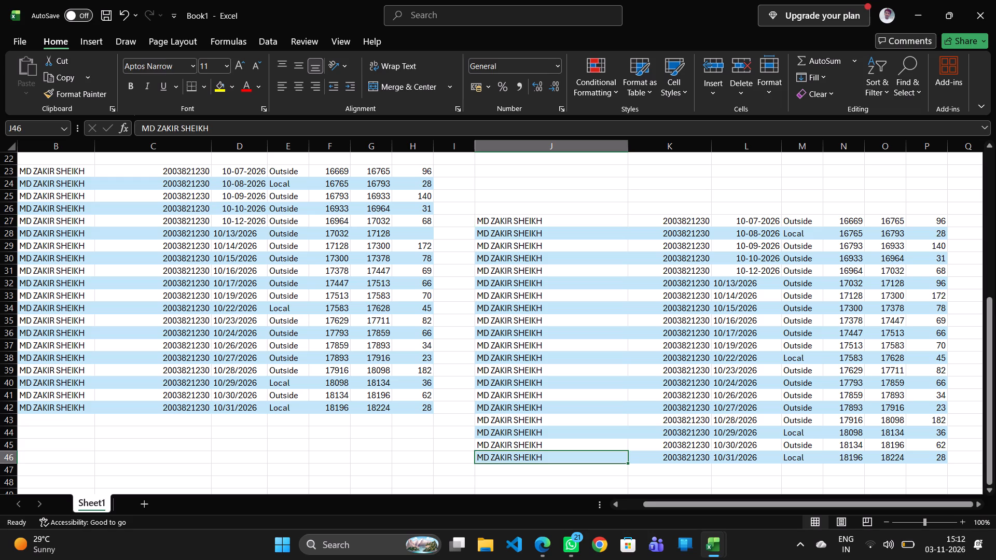
# Switch to the online travel workbook and copy only cells D25:J25 of the 10/1/2026 record.
pyautogui.click(554, 542)
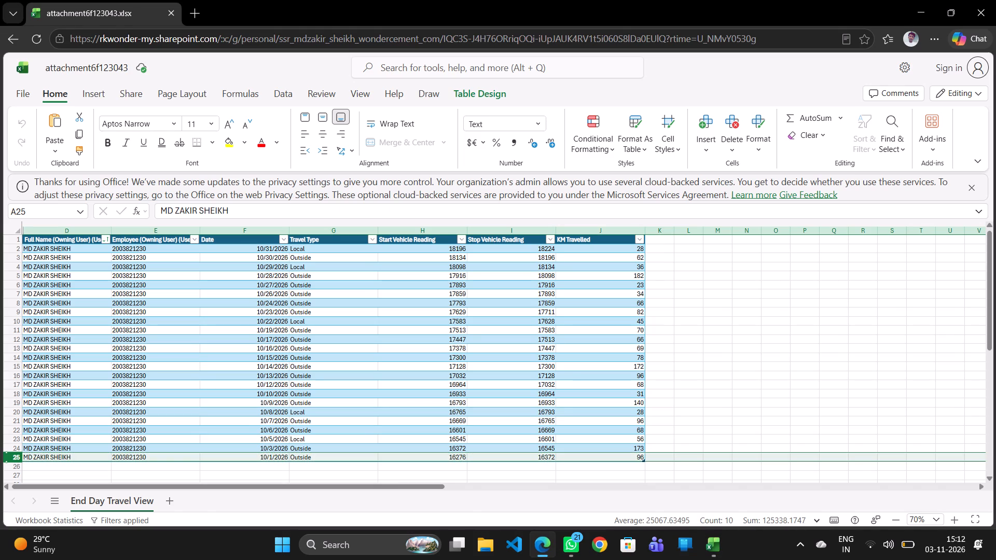
pyautogui.click(15, 456)
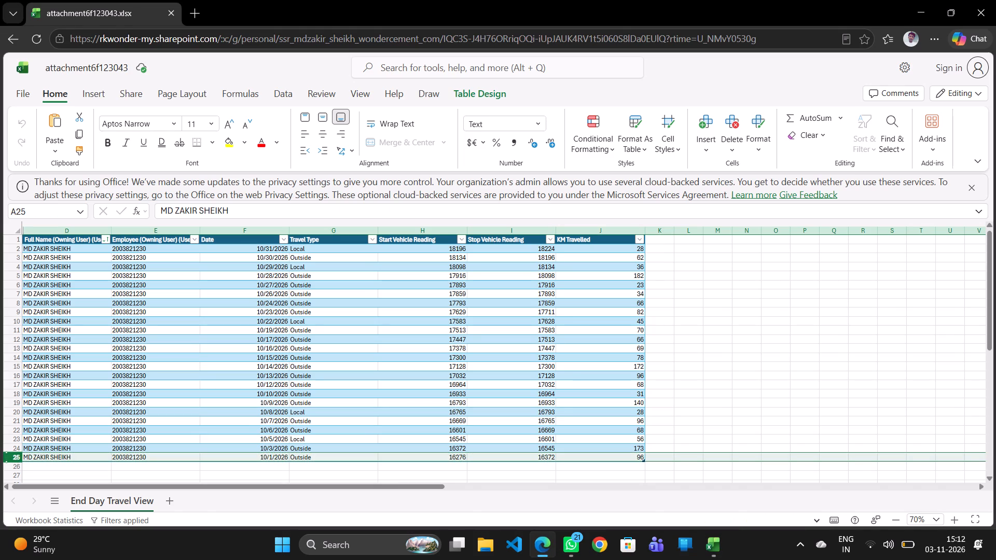
pyautogui.moveTo(37, 456); pyautogui.dragTo(347, 459)
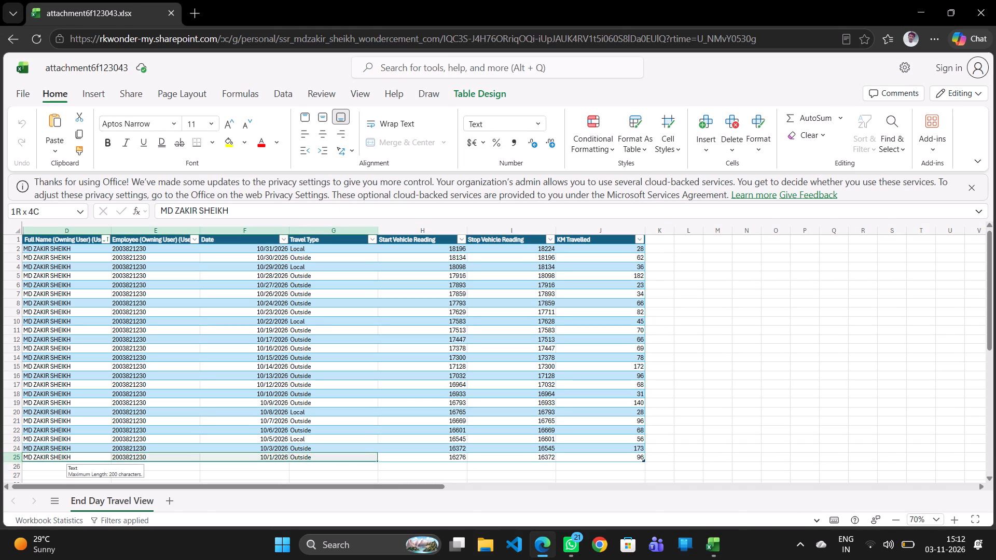
pyautogui.moveTo(347, 459); pyautogui.dragTo(584, 459)
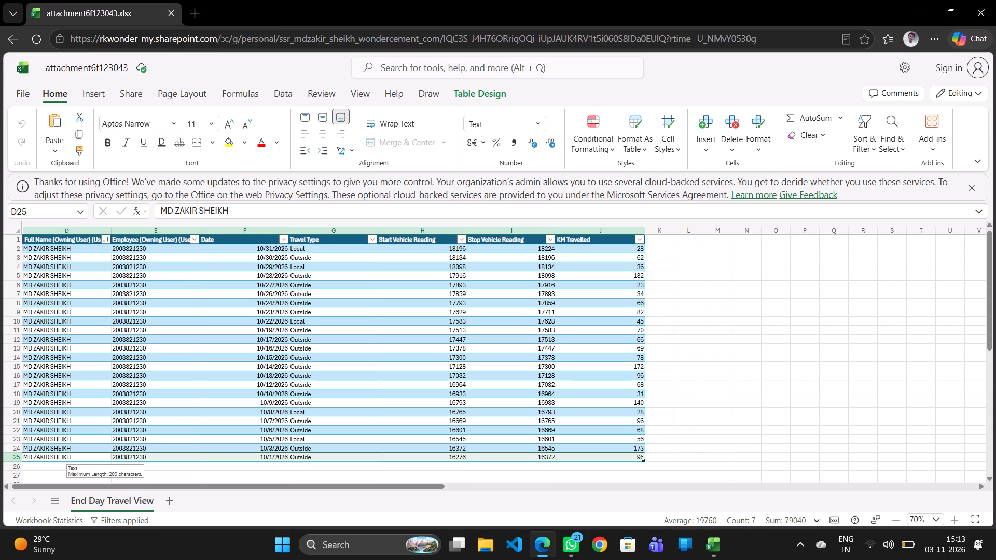
pyautogui.moveTo(794, 442); pyautogui.dragTo(405, 424)
pyautogui.click(40, 461)
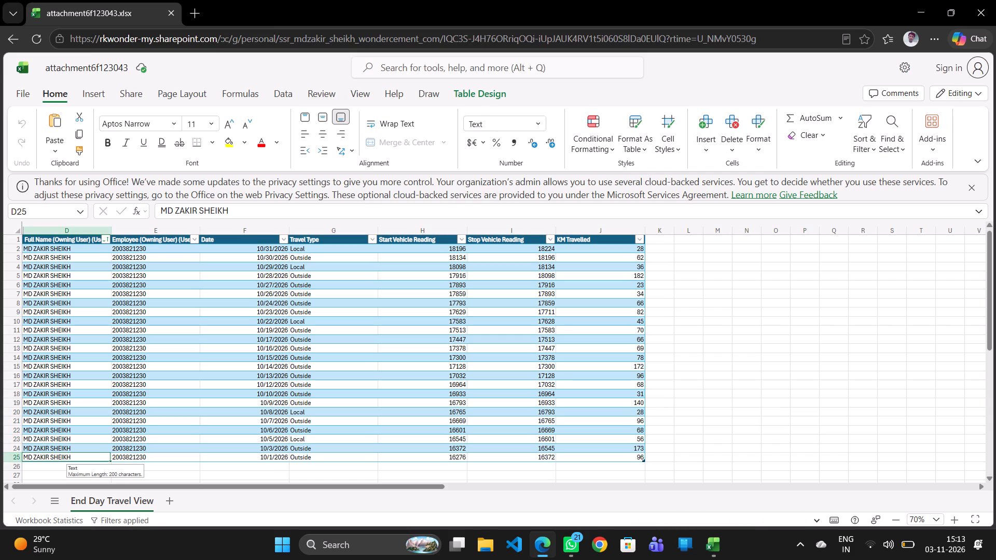
pyautogui.click(45, 466)
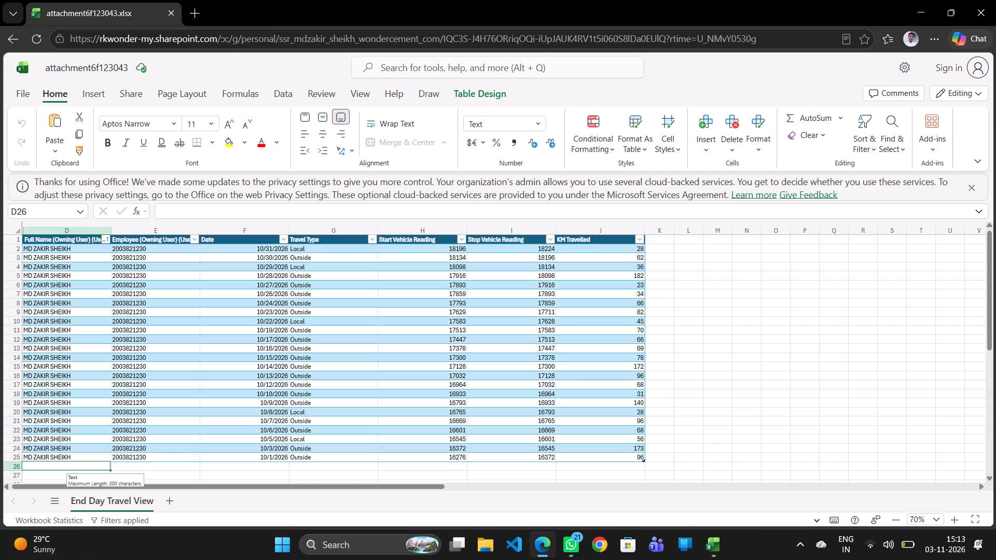
pyautogui.moveTo(47, 457); pyautogui.dragTo(467, 461)
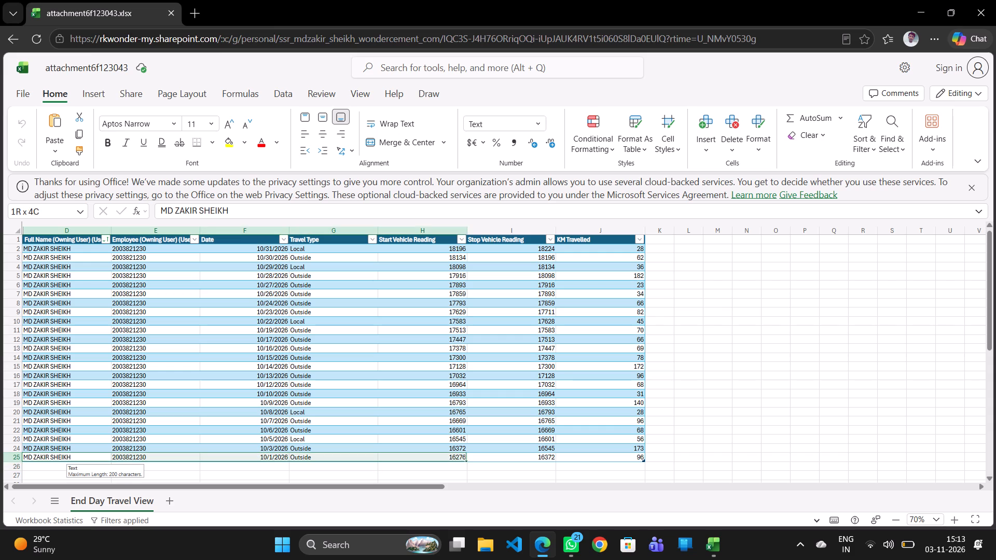
pyautogui.moveTo(467, 461); pyautogui.dragTo(631, 457)
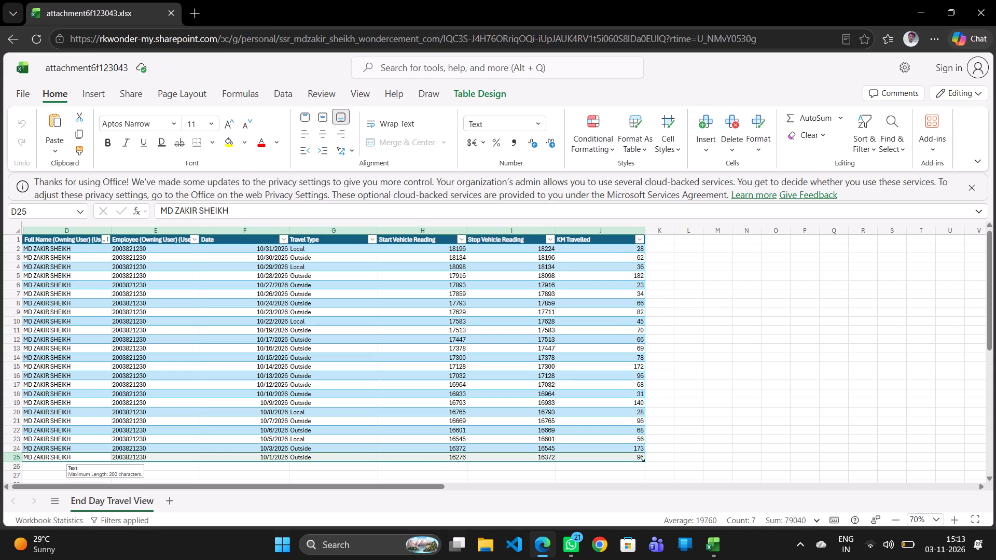
pyautogui.hotkey('ctrl', 'c')
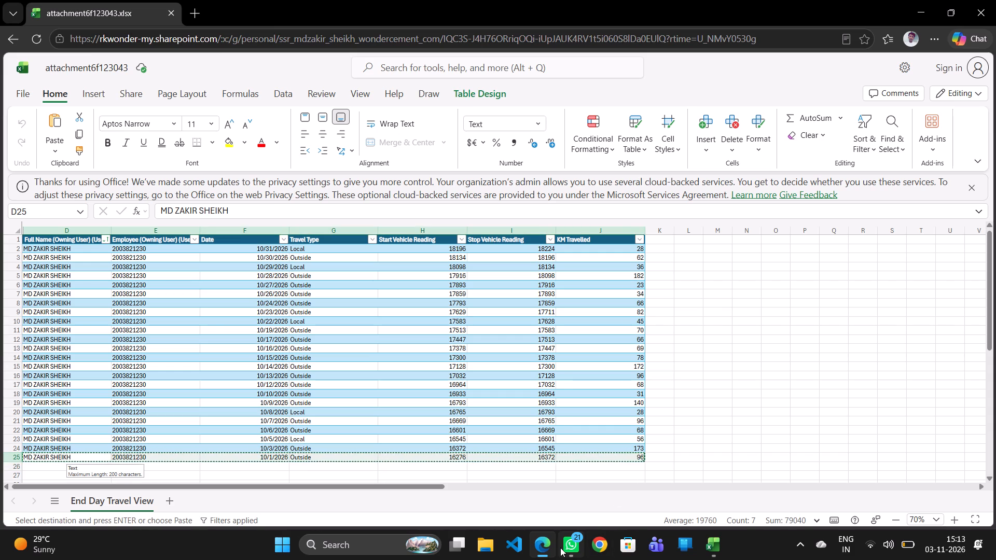
# Return to Book1 and paste the copied 10/1/2026 record into J23:P23 of Sheet1.
pyautogui.click(721, 543)
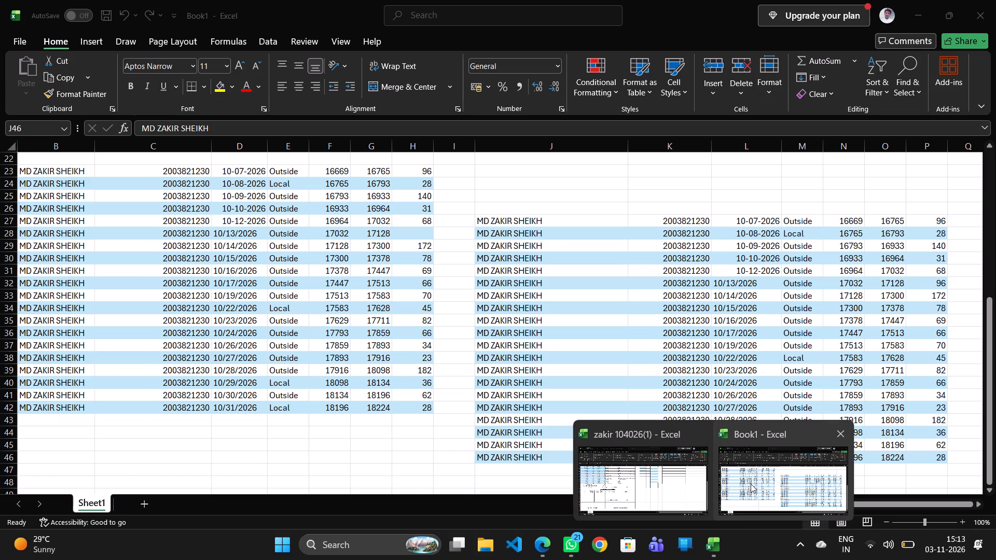
pyautogui.click(751, 484)
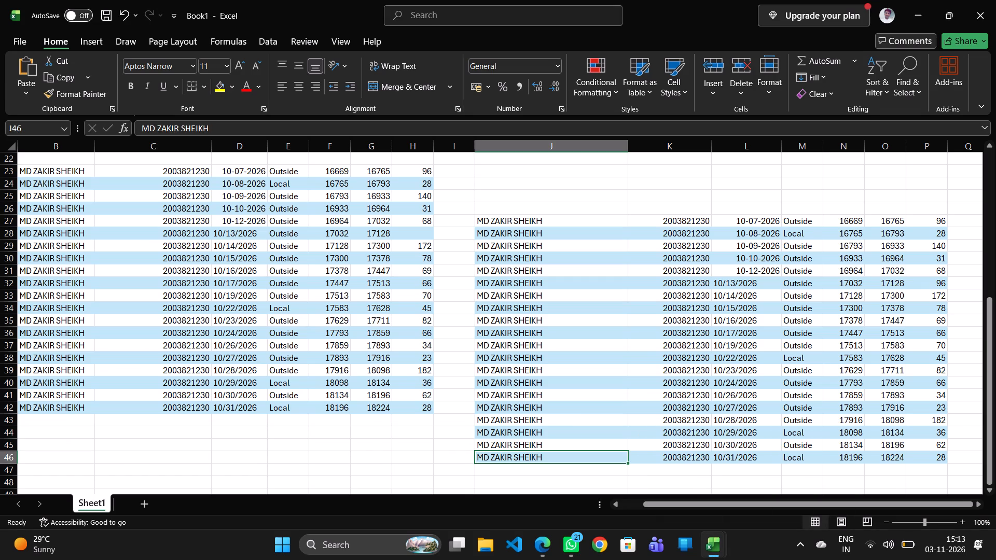
pyautogui.moveTo(483, 169); pyautogui.dragTo(921, 171)
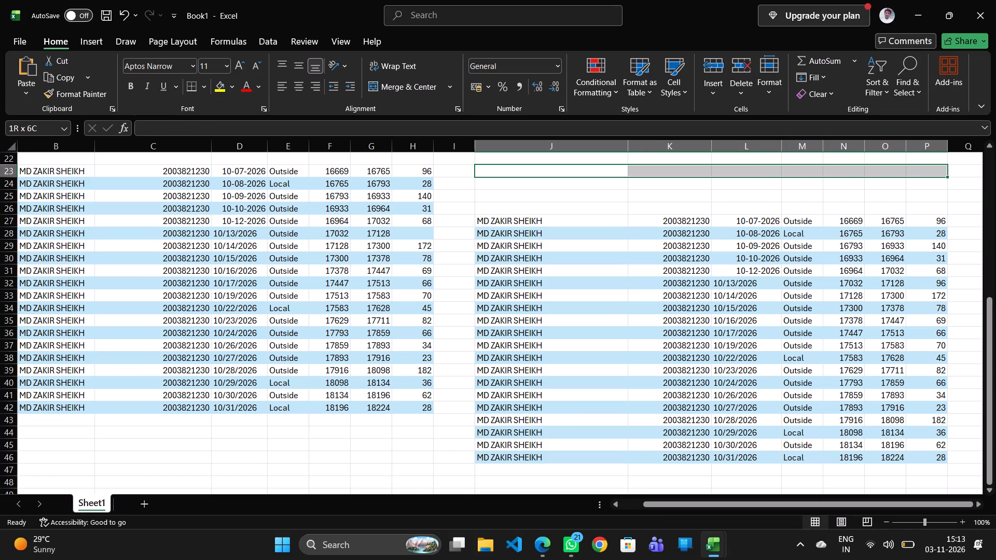
pyautogui.moveTo(921, 171); pyautogui.dragTo(930, 170)
pyautogui.hotkey('ctrl', 'v')
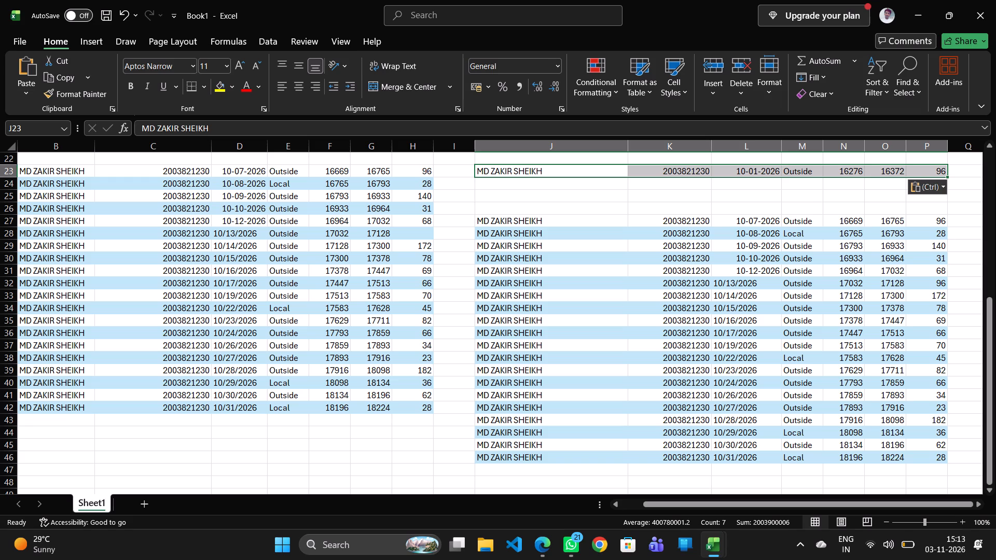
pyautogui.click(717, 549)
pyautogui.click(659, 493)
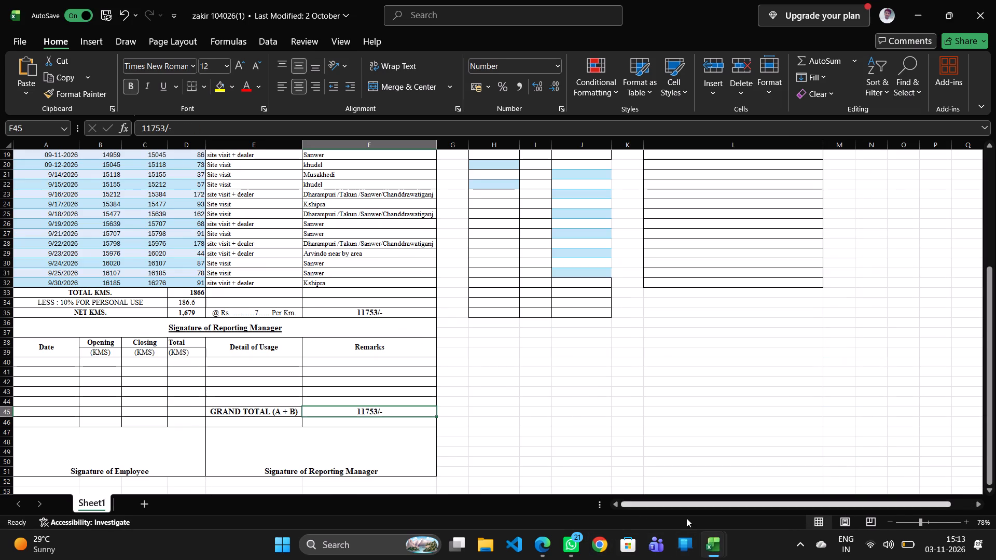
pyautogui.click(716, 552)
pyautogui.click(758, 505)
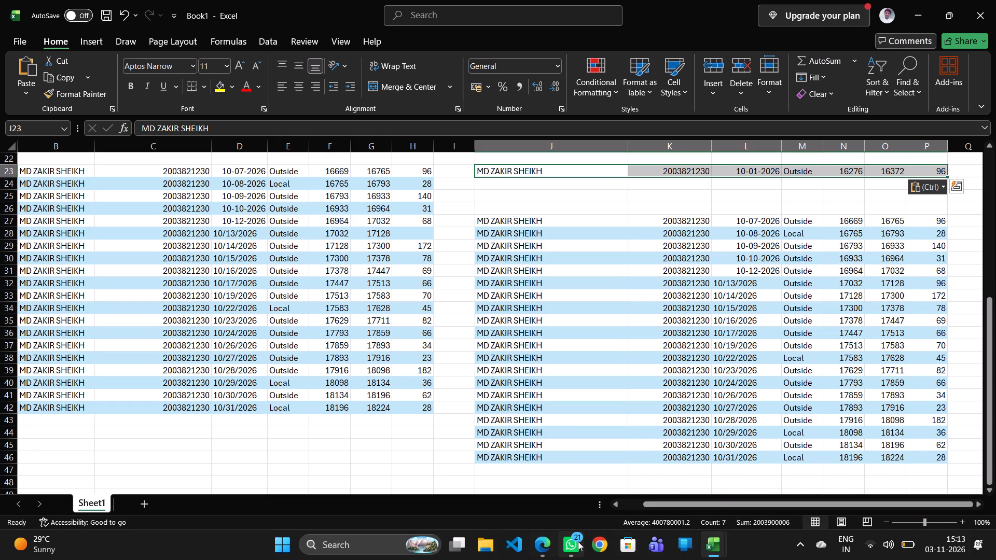
# Switch to the online travel workbook and copy cells D24:J24 of the 10/3/2026 record.
pyautogui.click(549, 541)
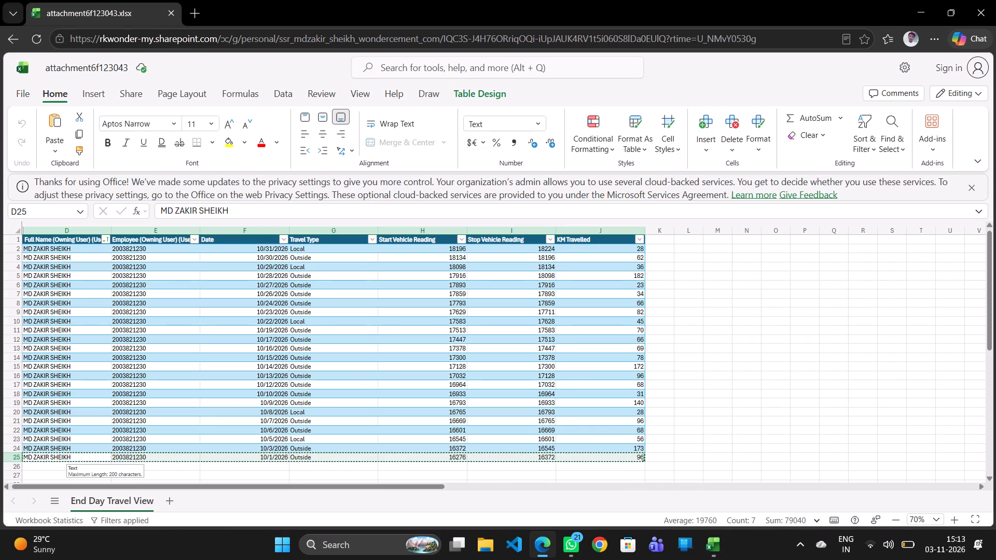
pyautogui.click(20, 447)
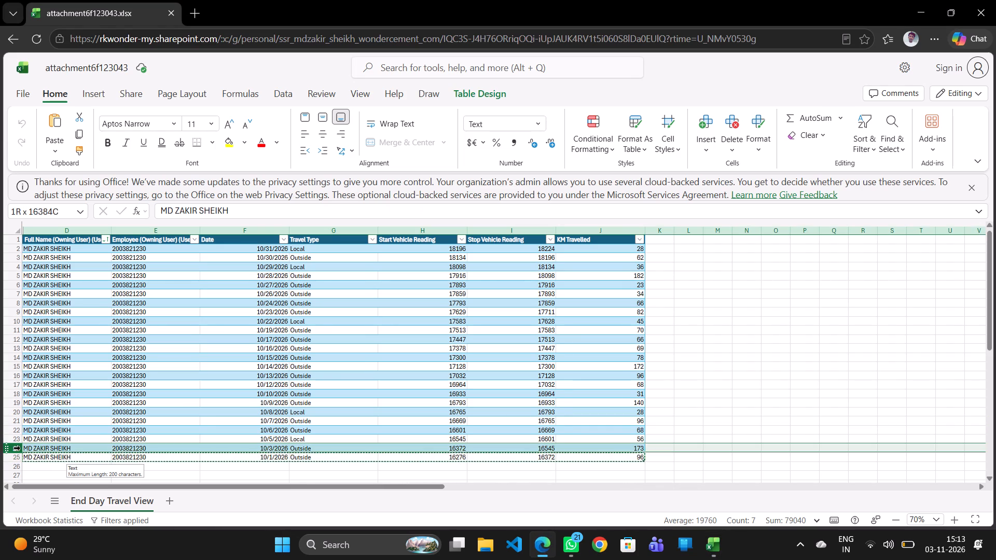
pyautogui.hotkey('ctrl', 'c')
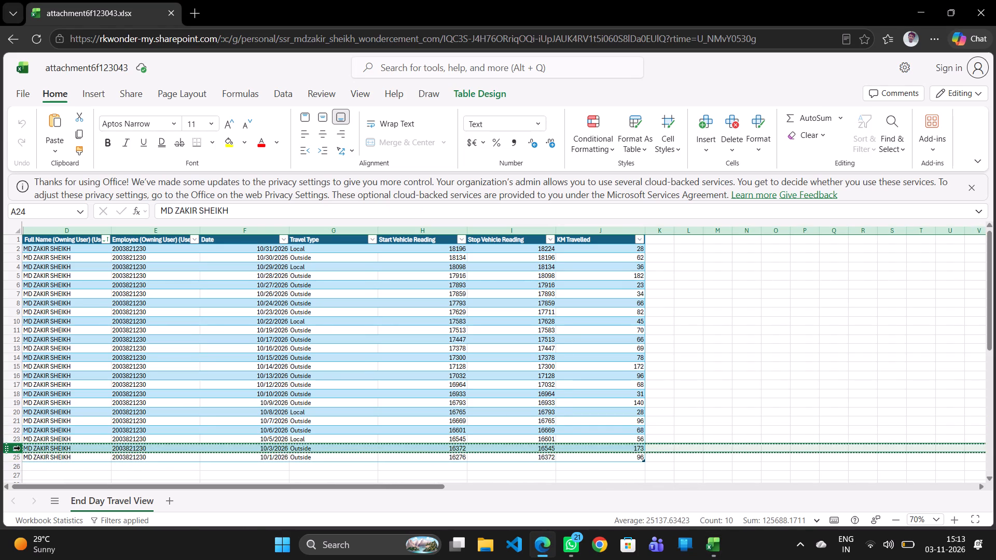
pyautogui.click(670, 440)
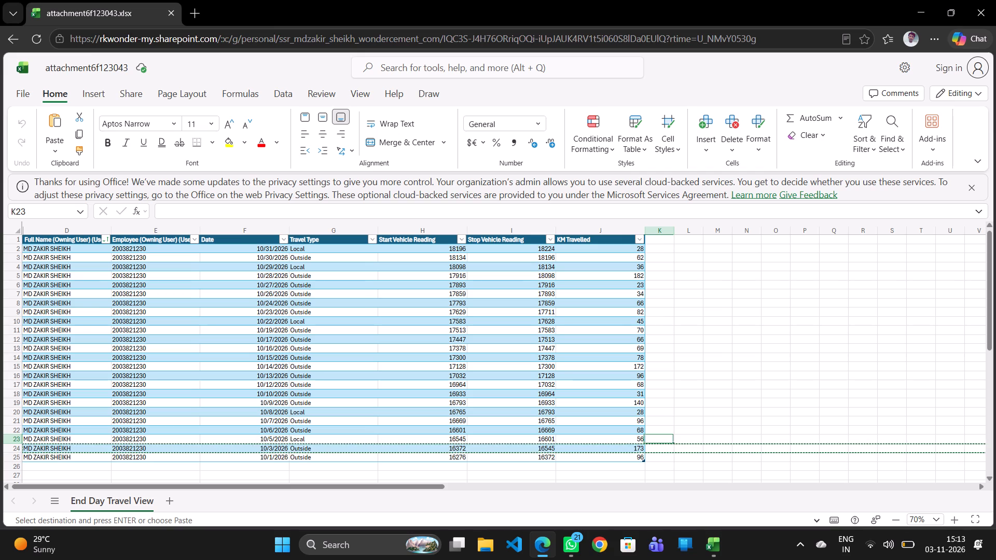
pyautogui.moveTo(60, 446); pyautogui.dragTo(380, 438)
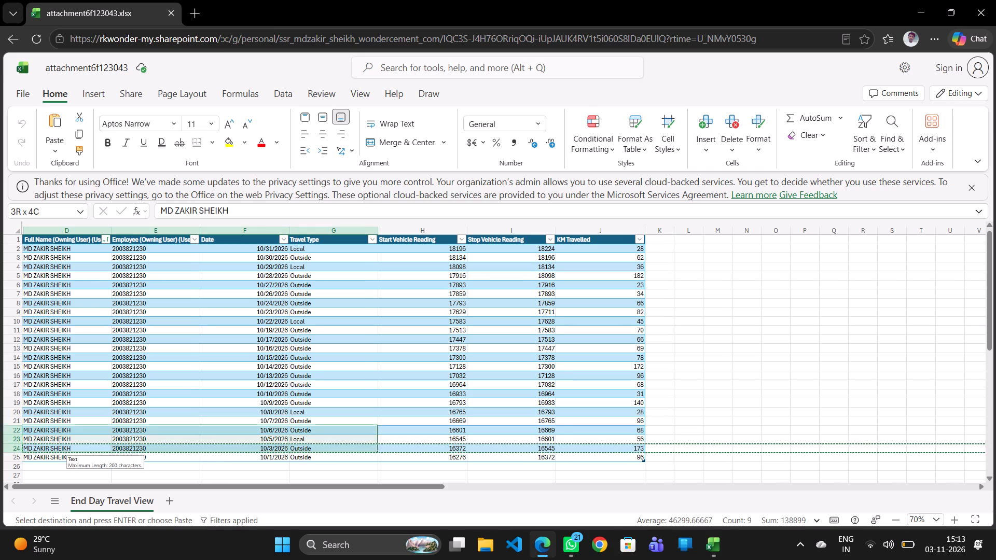
pyautogui.moveTo(380, 438); pyautogui.dragTo(646, 445)
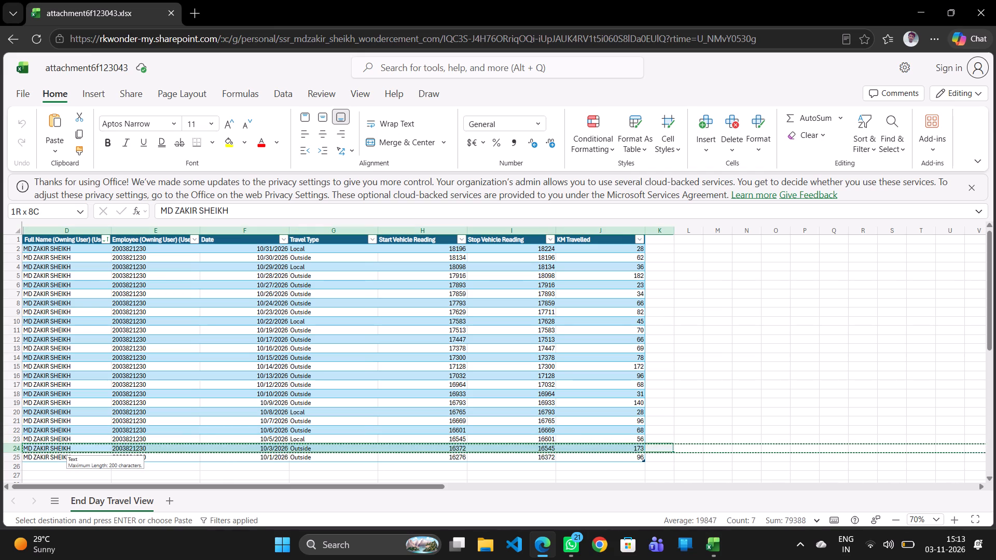
pyautogui.moveTo(646, 445); pyautogui.dragTo(641, 443)
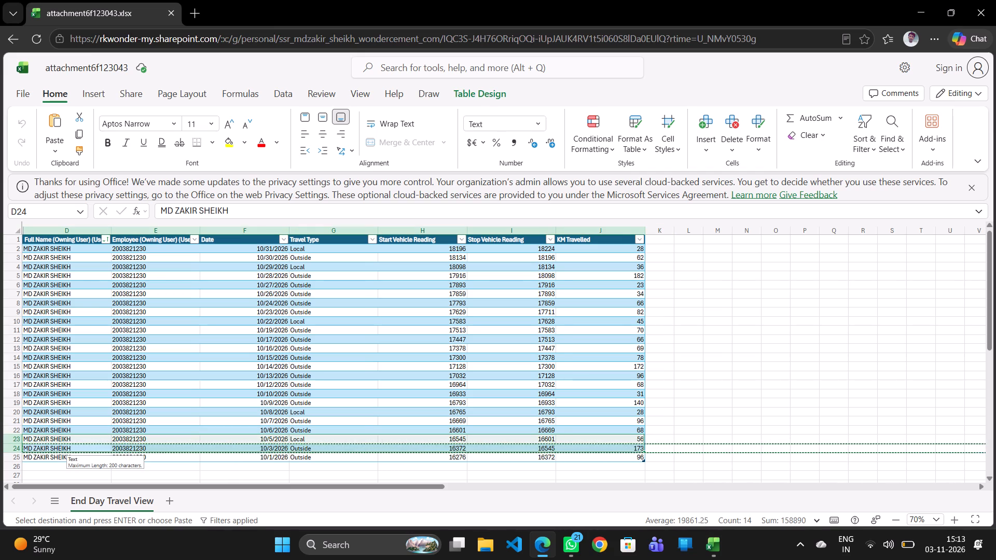
pyautogui.moveTo(34, 448); pyautogui.dragTo(90, 448)
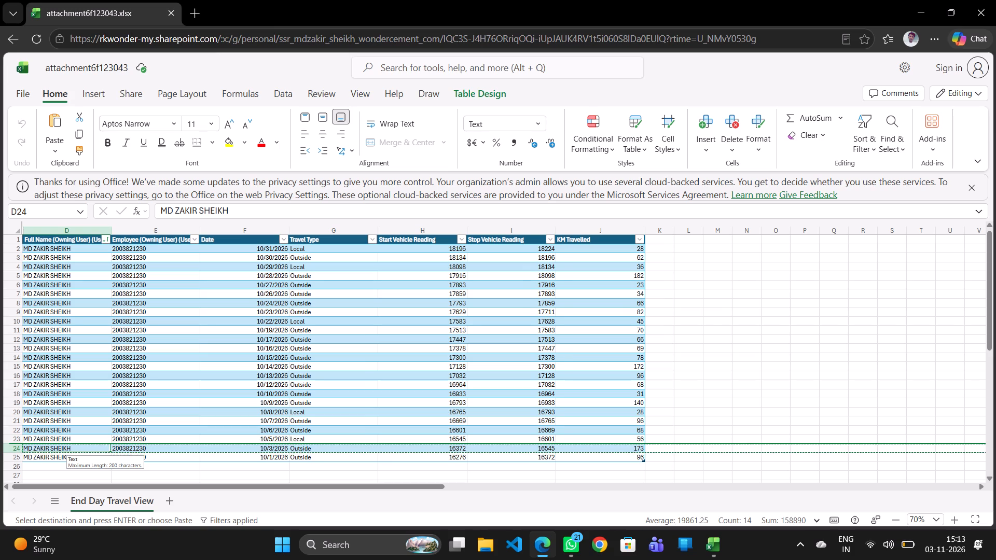
pyautogui.moveTo(90, 448); pyautogui.dragTo(537, 453)
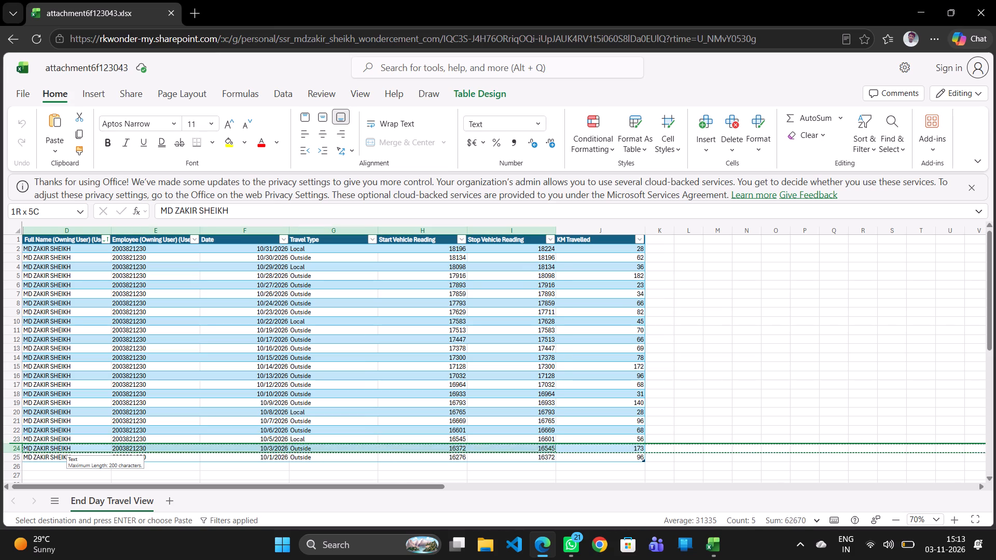
pyautogui.moveTo(537, 453); pyautogui.dragTo(628, 448)
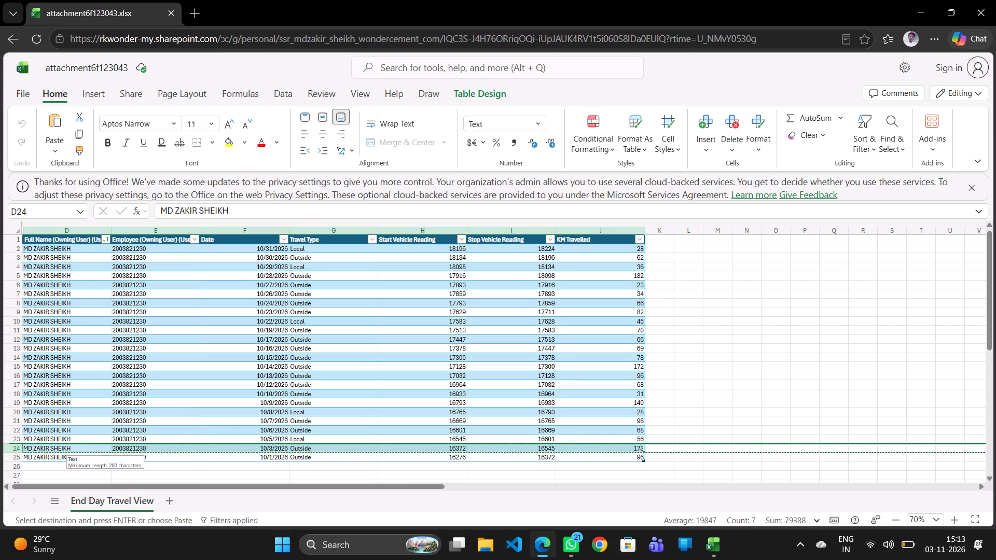
pyautogui.hotkey('ctrl', 'c')
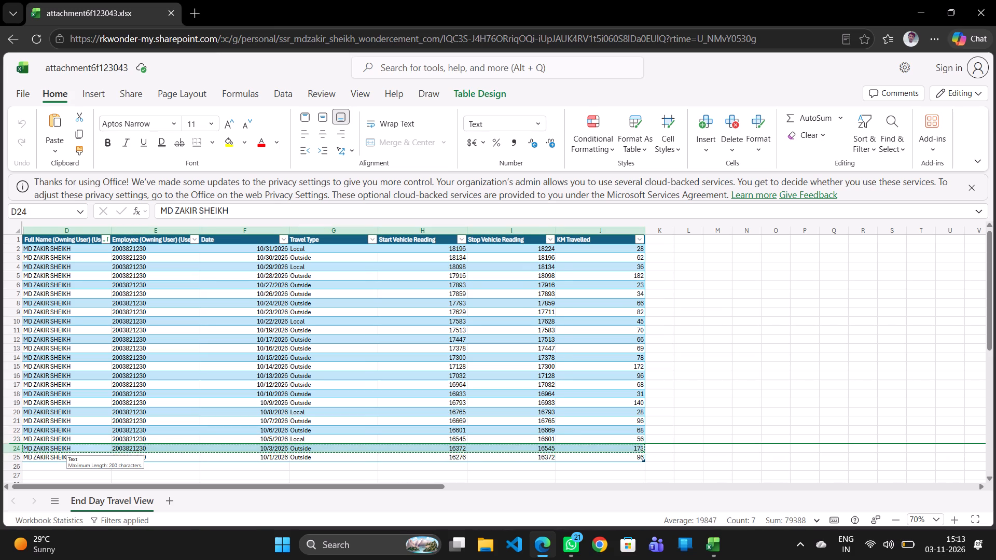
# Return to Book1 and paste the copied 10/3/2026 record into J24:P24, directly below the 10/1/2026 record.
pyautogui.click(708, 540)
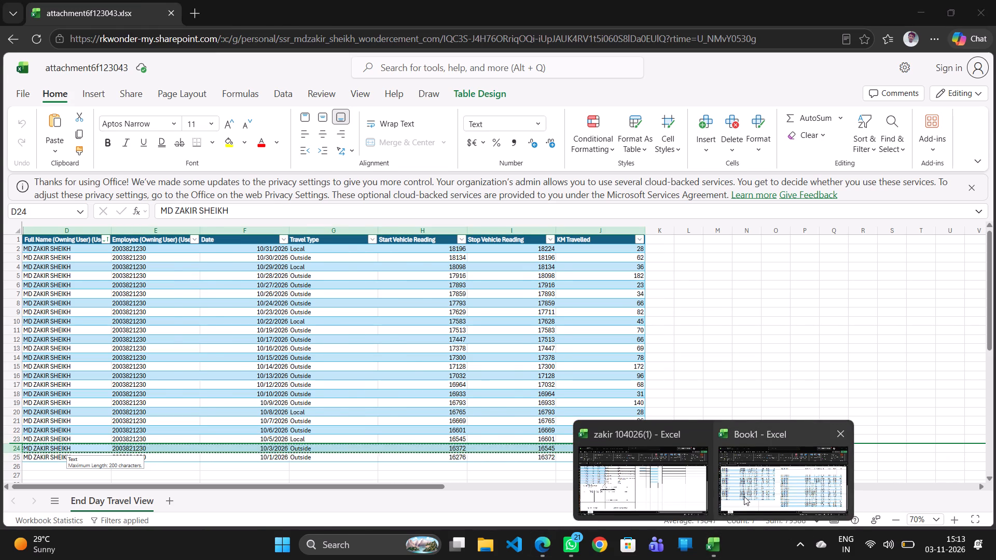
pyautogui.moveTo(744, 496); pyautogui.dragTo(562, 239)
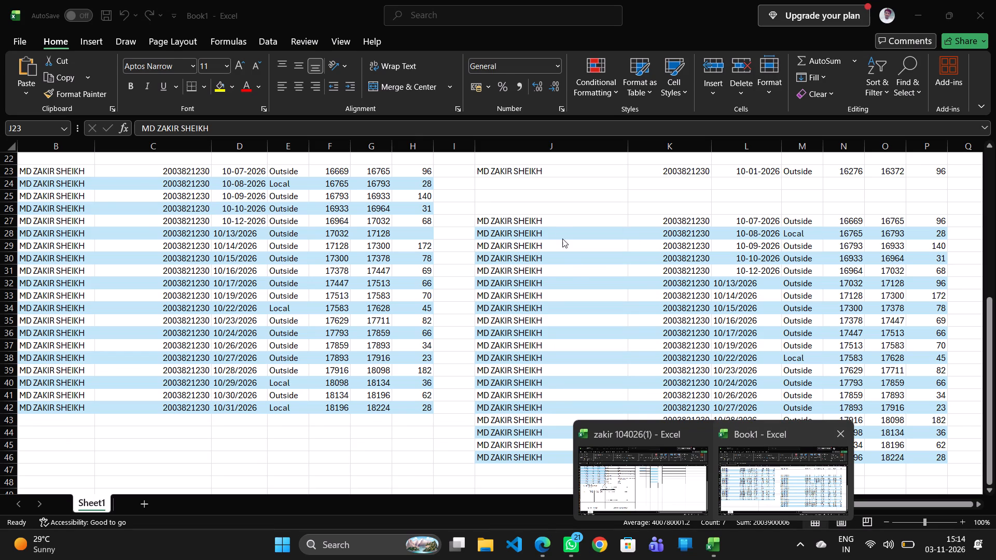
pyautogui.moveTo(562, 239); pyautogui.dragTo(557, 229)
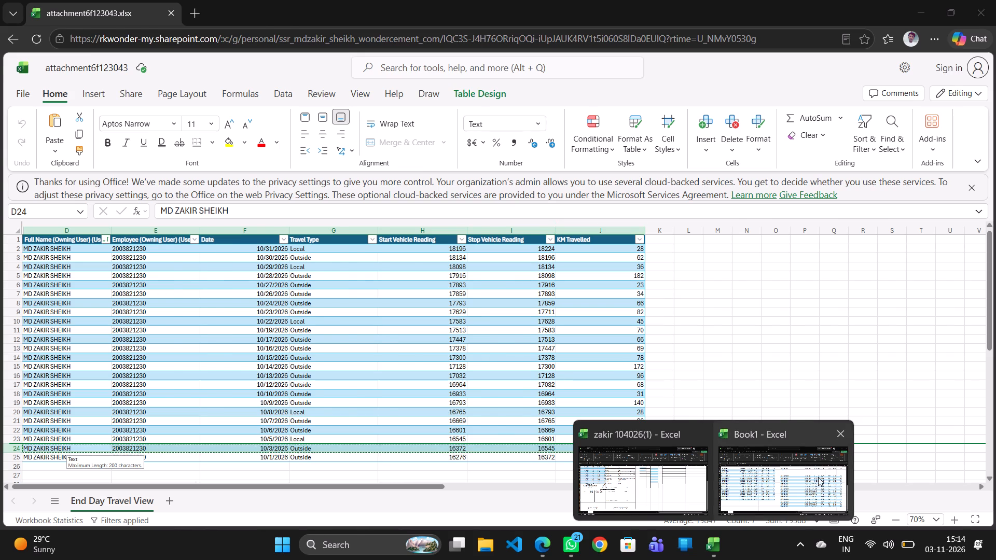
pyautogui.click(816, 477)
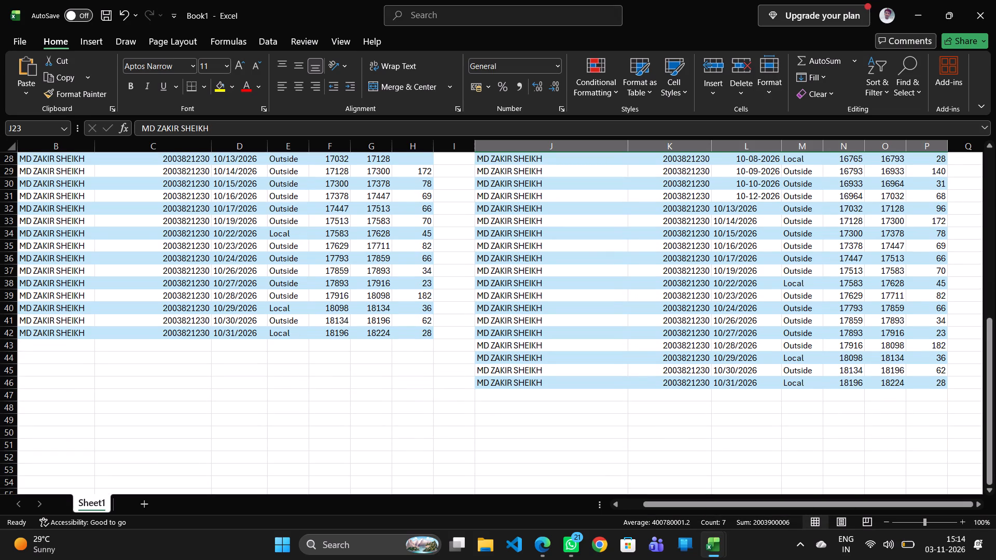
pyautogui.tripleClick(993, 147)
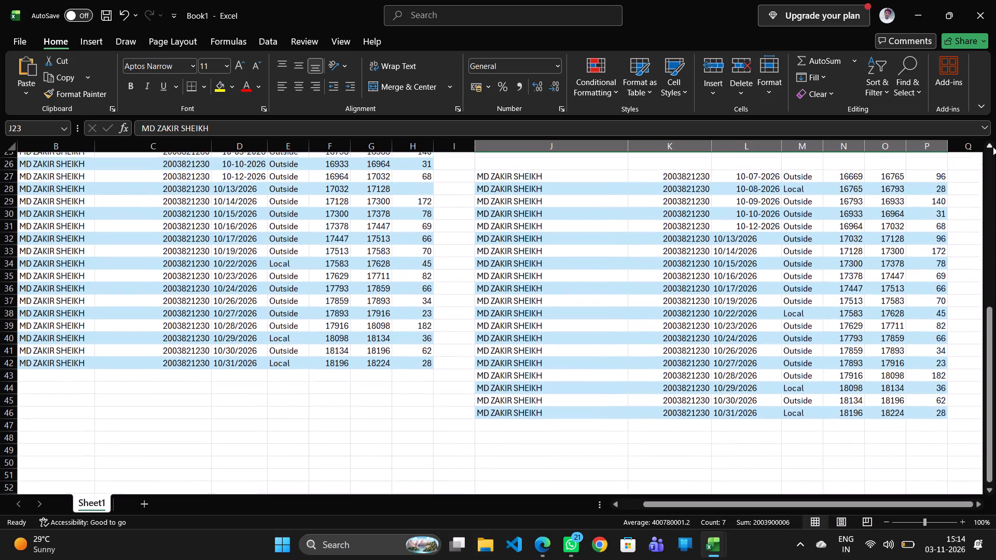
pyautogui.tripleClick(993, 147)
pyautogui.doubleClick(993, 147)
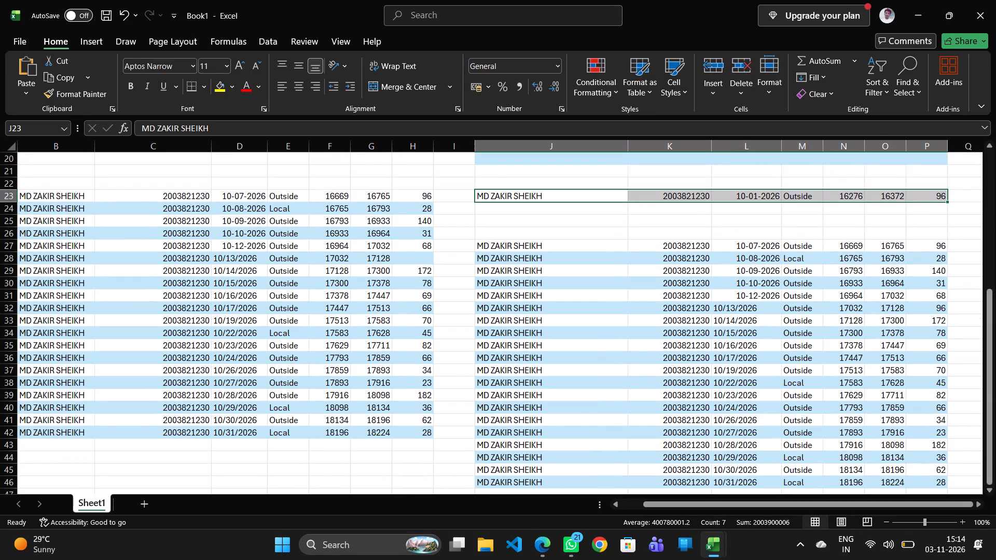
pyautogui.moveTo(559, 206); pyautogui.dragTo(829, 211)
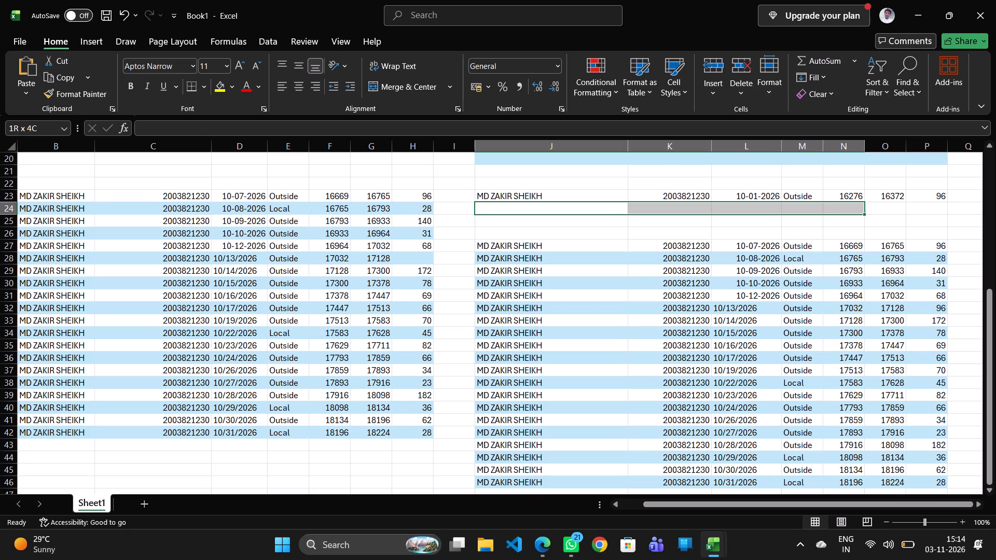
pyautogui.moveTo(829, 211); pyautogui.dragTo(922, 213)
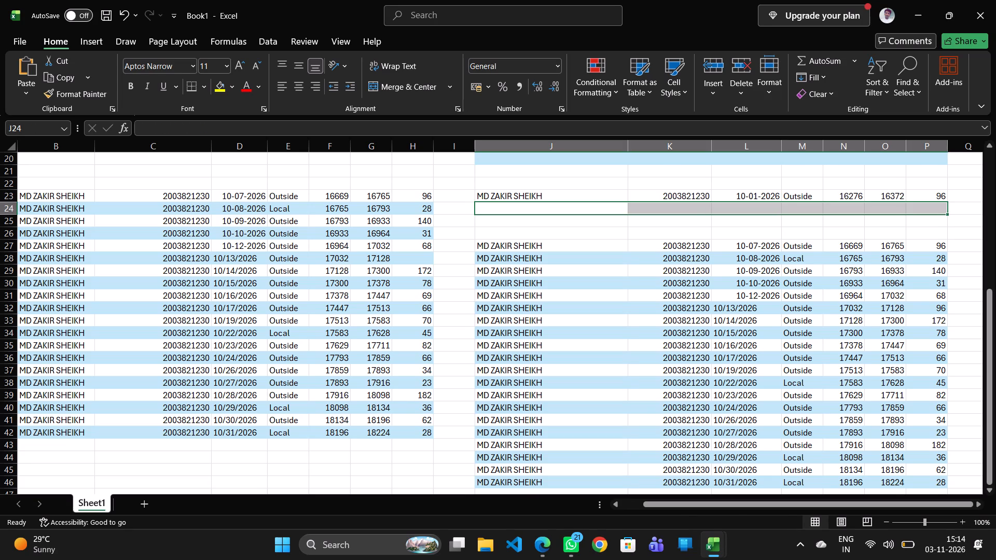
pyautogui.hotkey('ctrl', 'v')
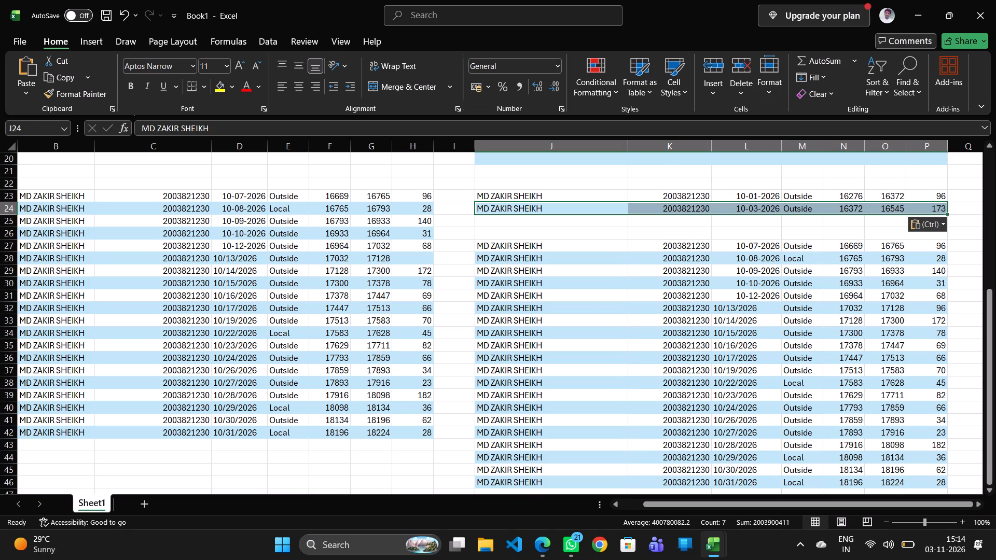
# Bring up the previews of the open Excel workbooks to switch windows.
pyautogui.click(717, 544)
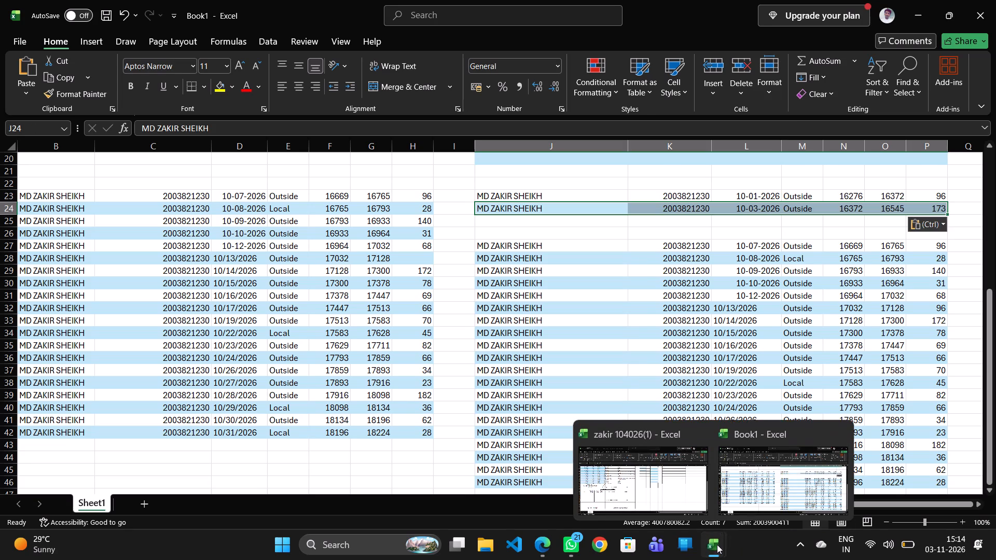
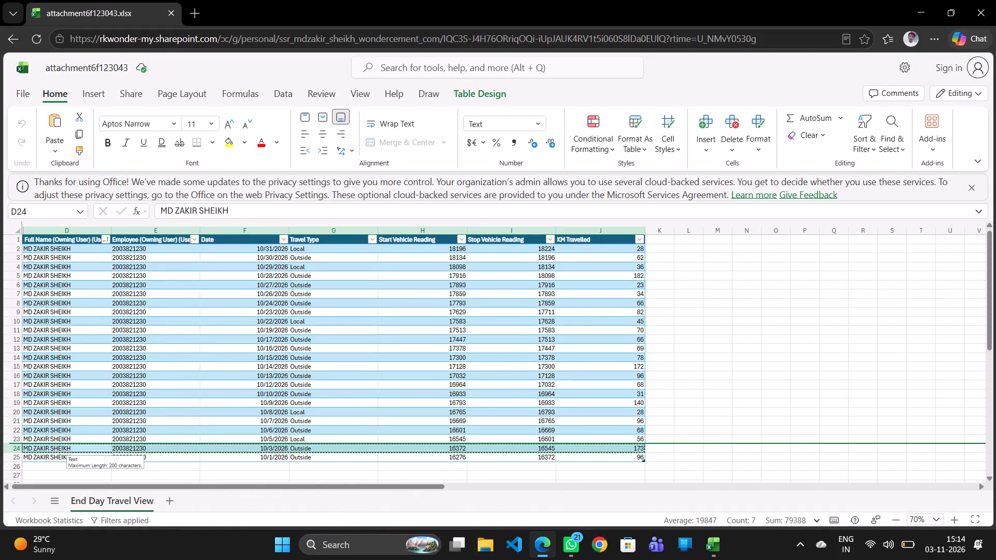
# Copy cells D23:J23 of the 10/5/2026 record in the End Day Travel View.
pyautogui.moveTo(51, 440); pyautogui.dragTo(162, 439)
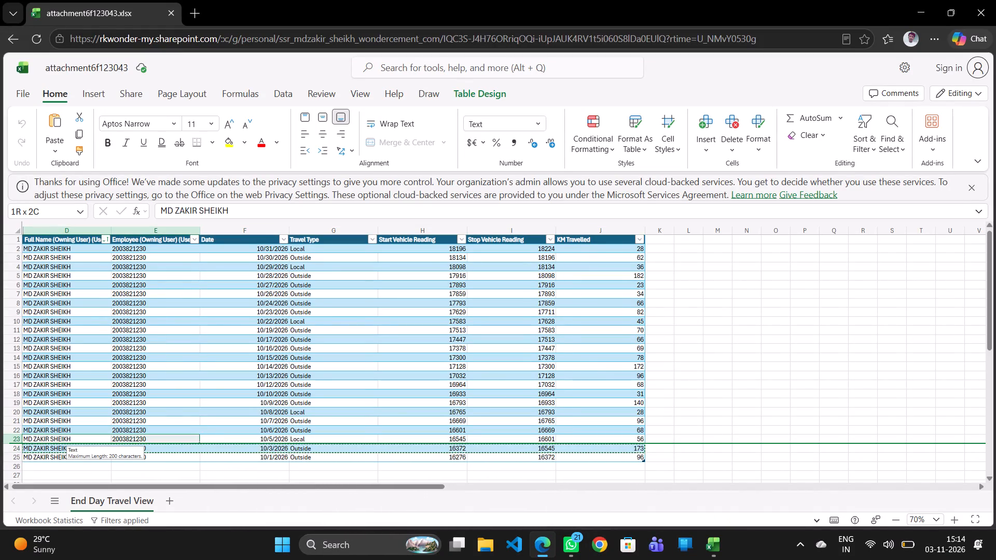
pyautogui.moveTo(162, 439); pyautogui.dragTo(628, 436)
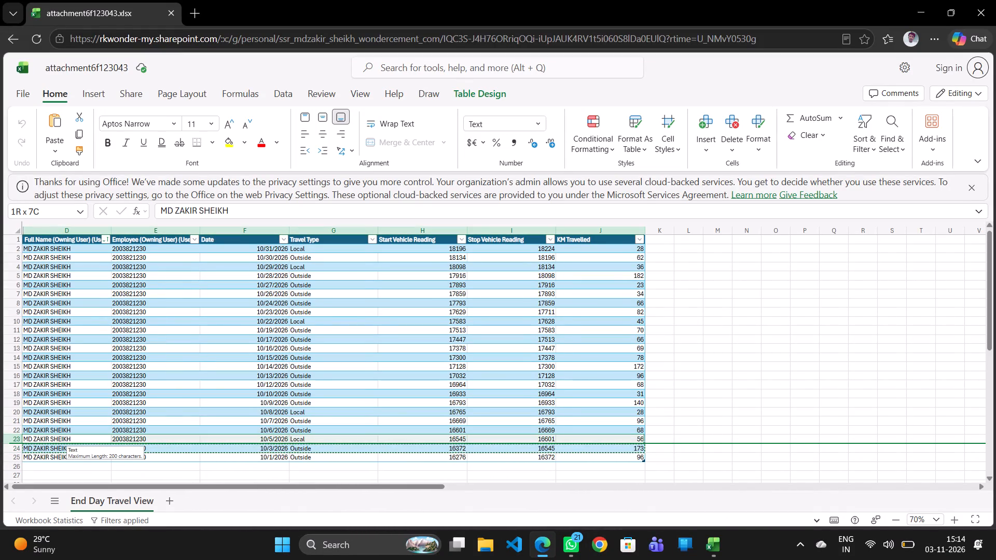
pyautogui.moveTo(628, 436); pyautogui.dragTo(630, 436)
pyautogui.hotkey('ctrl', 'c')
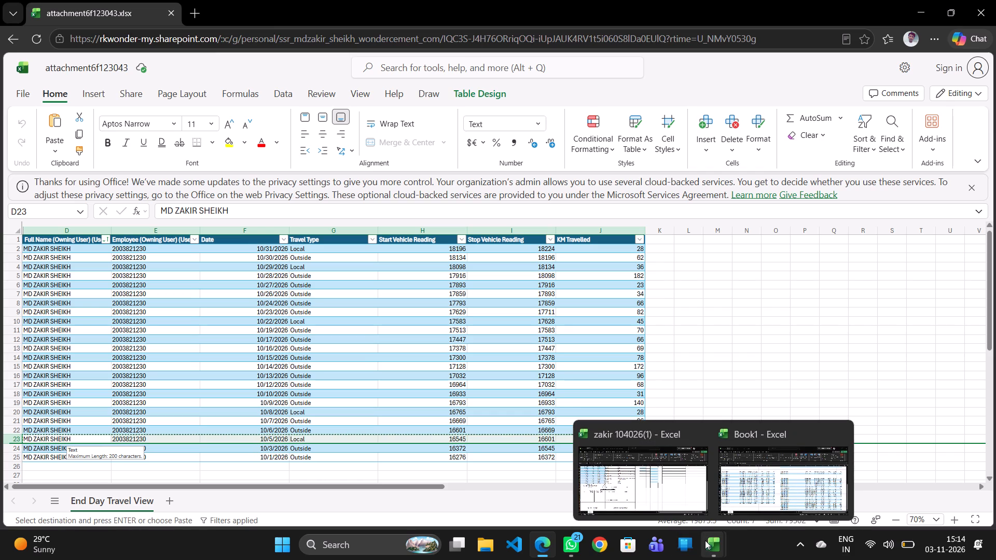
# Switch to Book1 and paste the copied 10/5/2026 record into J25:P25, directly below the 10/3/2026 record.
pyautogui.click(764, 484)
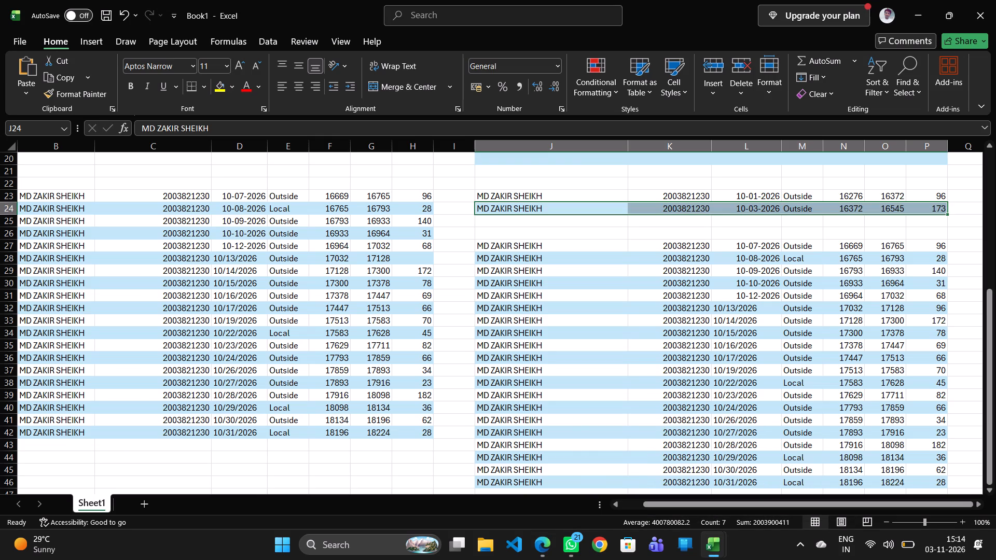
pyautogui.moveTo(506, 220); pyautogui.dragTo(771, 223)
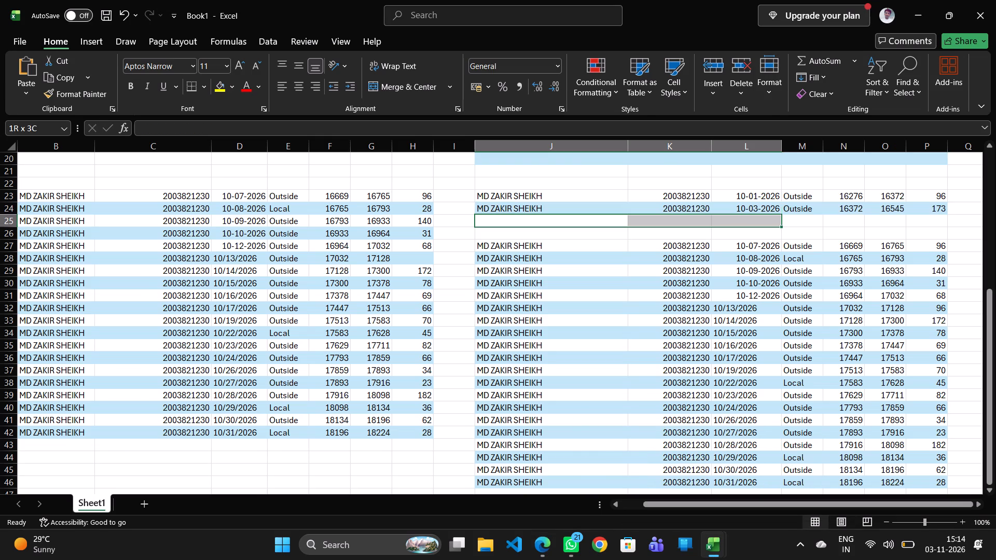
pyautogui.moveTo(771, 223); pyautogui.dragTo(924, 225)
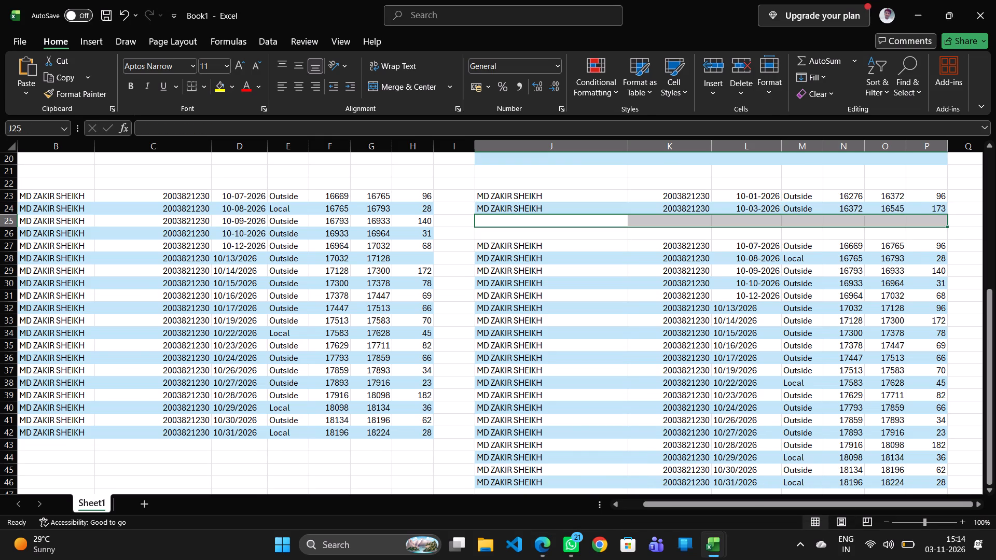
pyautogui.hotkey('ctrl', 'v')
pyautogui.moveTo(924, 225); pyautogui.dragTo(828, 283)
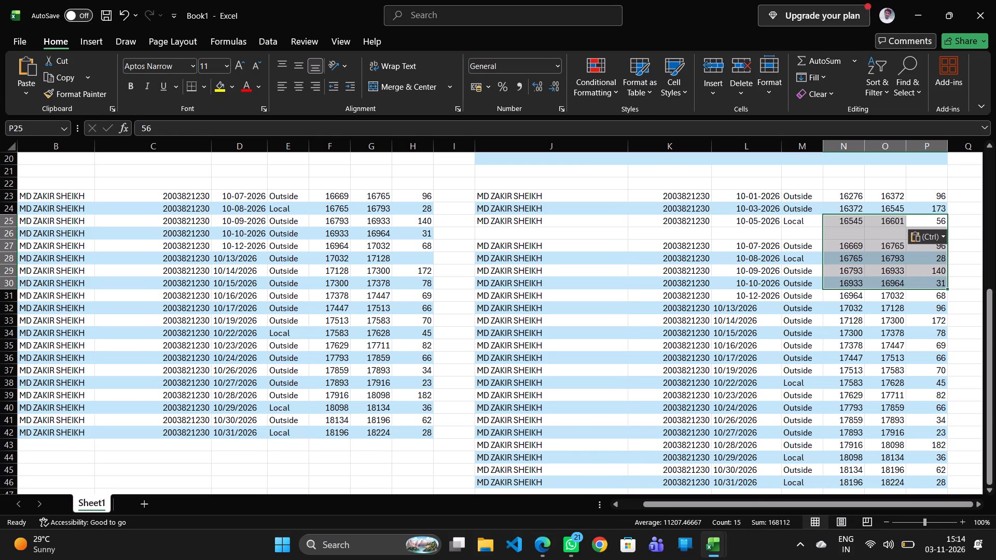
pyautogui.click(976, 255)
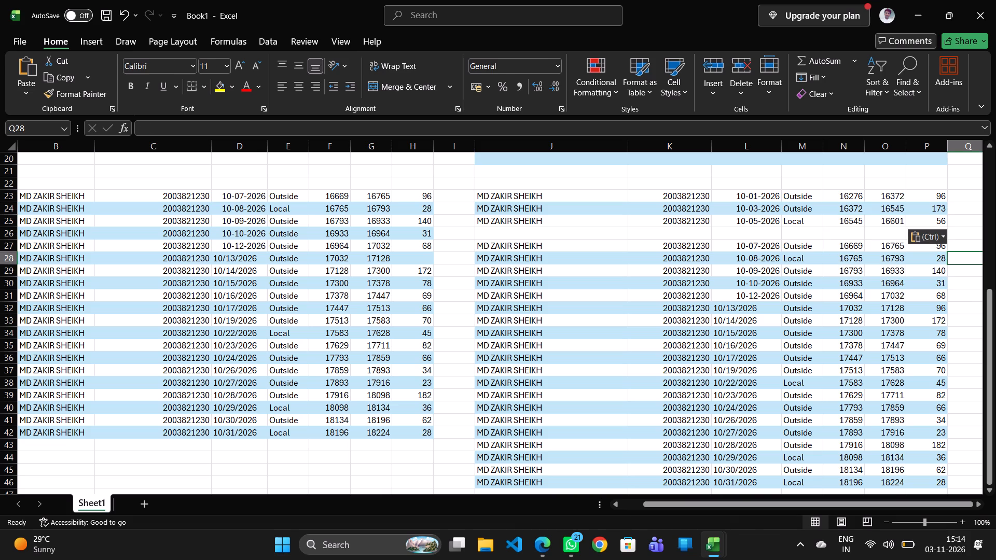
# Switch to the online travel workbook and copy cells D22:J22 of the 10/6/2026 record.
pyautogui.click(719, 541)
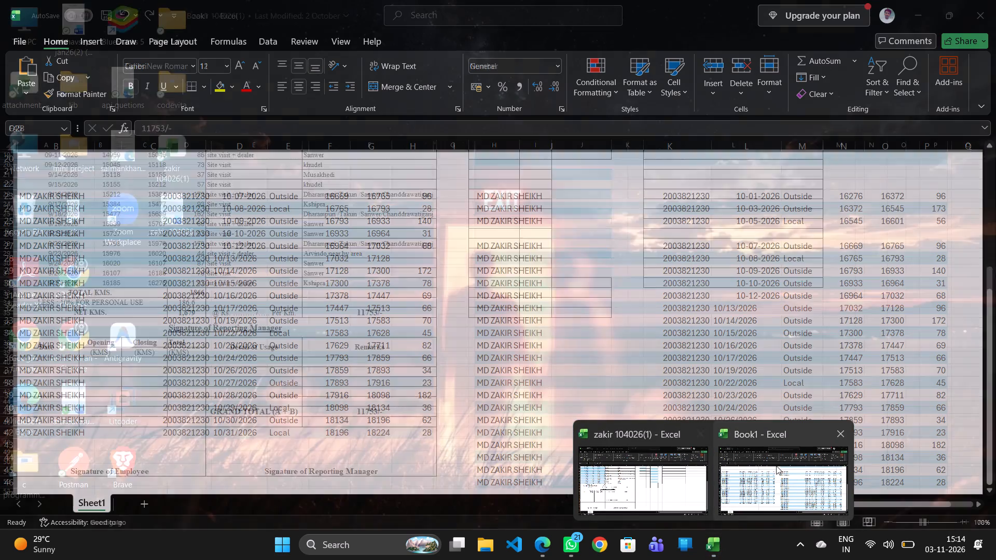
pyautogui.click(775, 476)
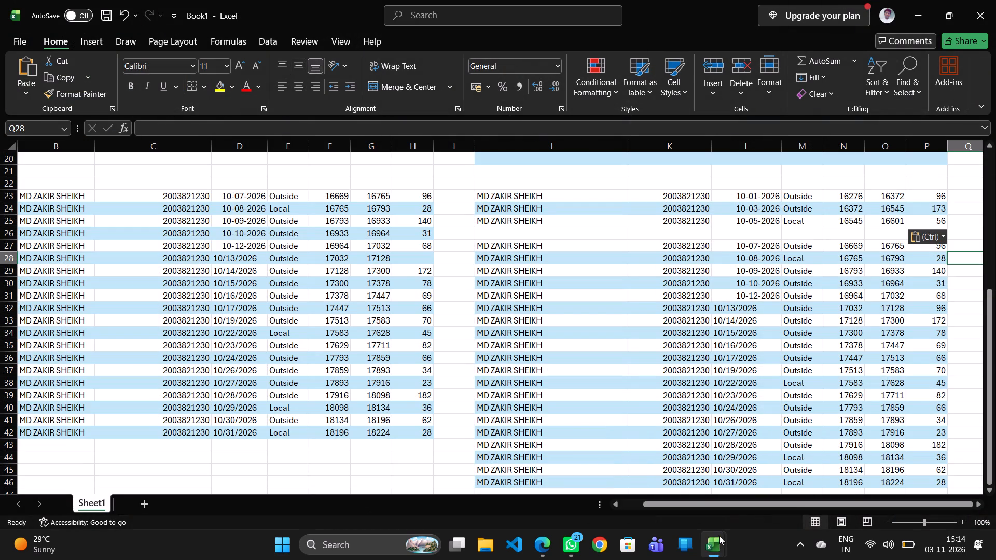
pyautogui.click(710, 548)
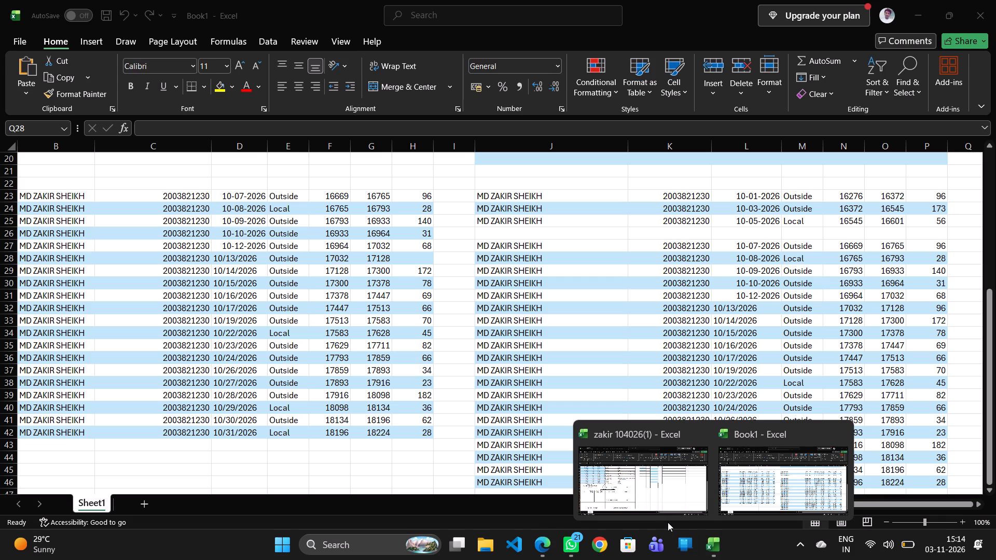
pyautogui.click(545, 542)
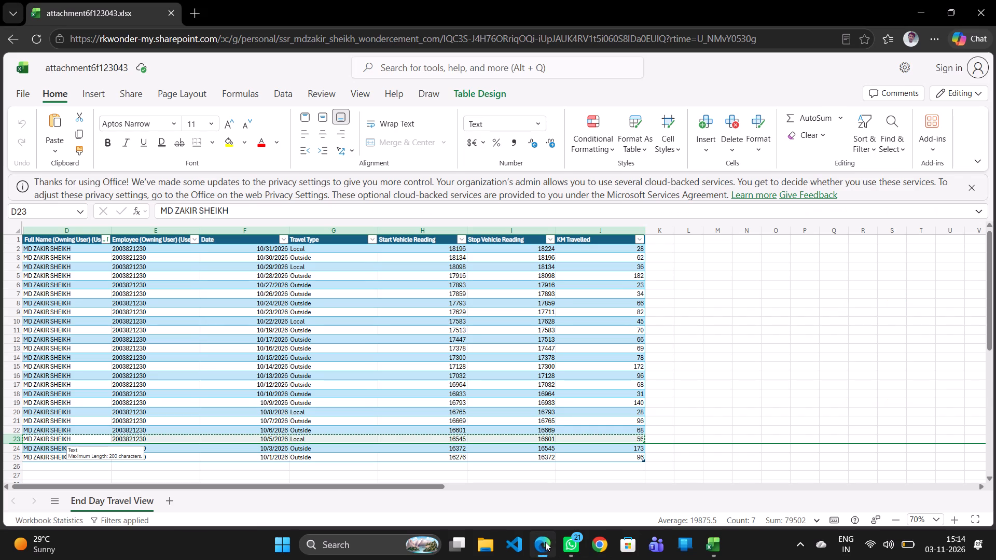
pyautogui.click(65, 426)
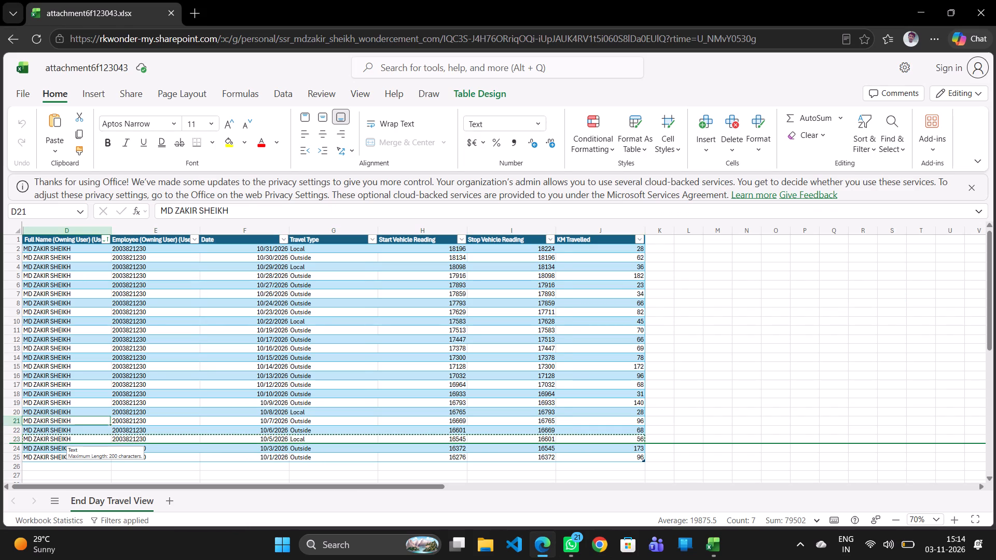
pyautogui.click(62, 433)
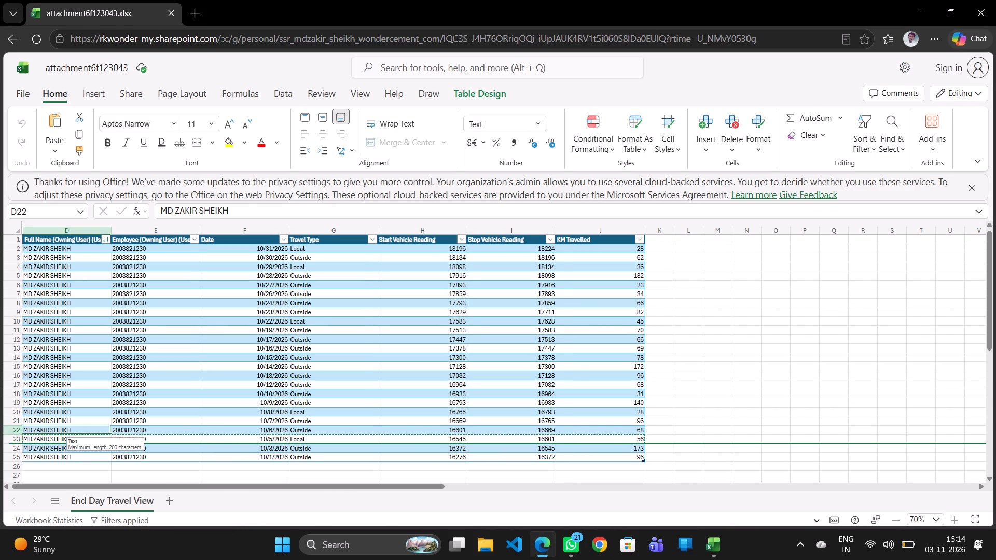
pyautogui.moveTo(62, 433); pyautogui.dragTo(179, 427)
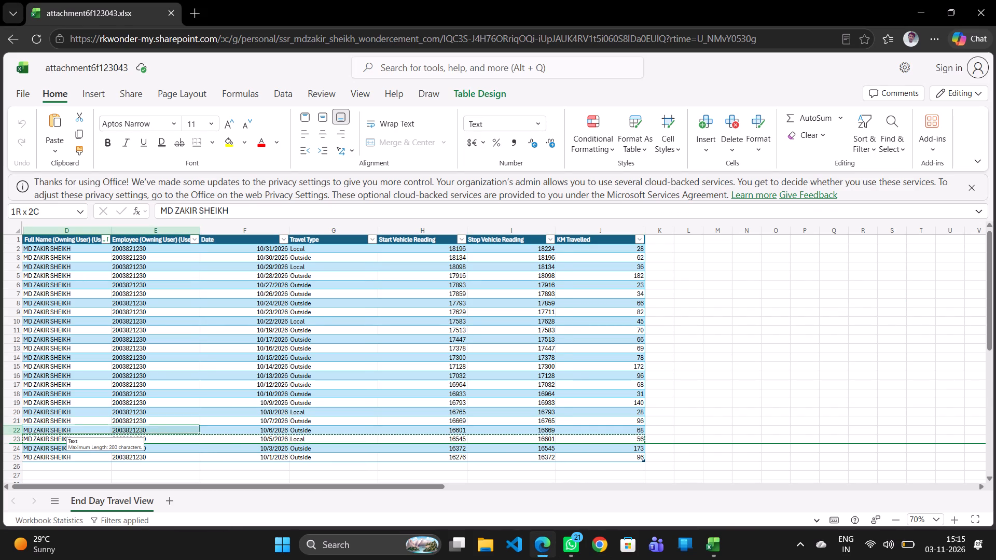
pyautogui.moveTo(179, 427); pyautogui.dragTo(580, 432)
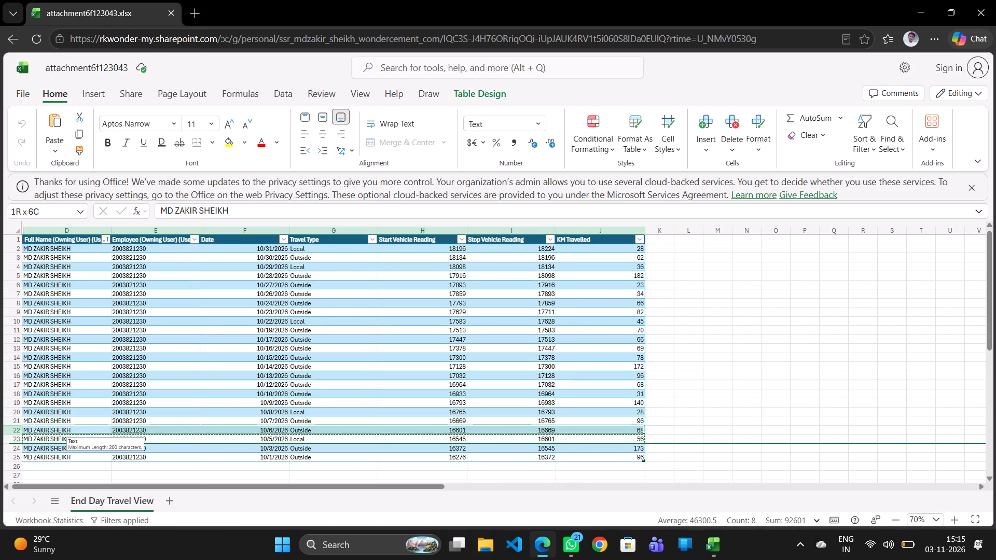
pyautogui.moveTo(580, 432); pyautogui.dragTo(632, 428)
pyautogui.hotkey('ctrl', 'c')
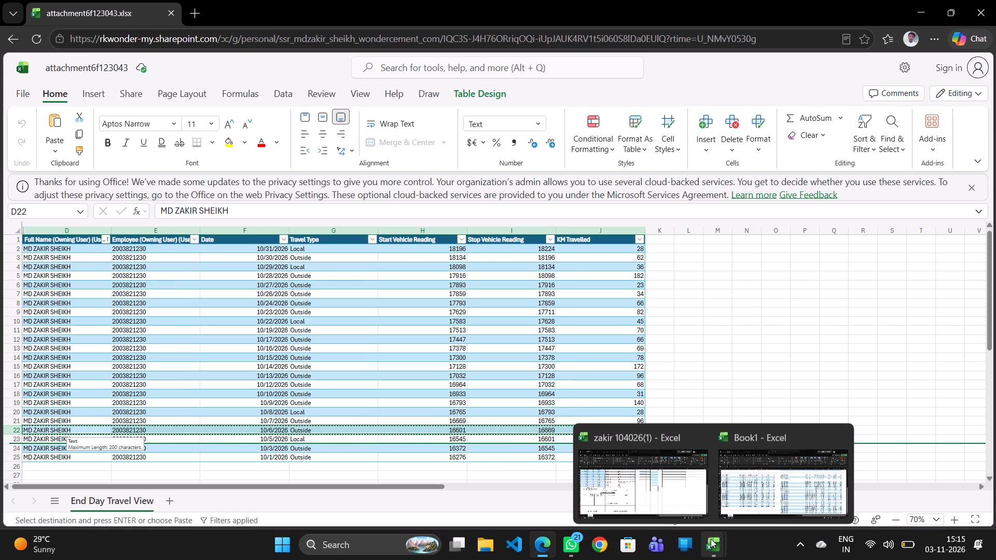
# Return to Book1 and paste the copied 10/6/2026 record into J26:P26, filling the remaining empty row.
pyautogui.click(763, 496)
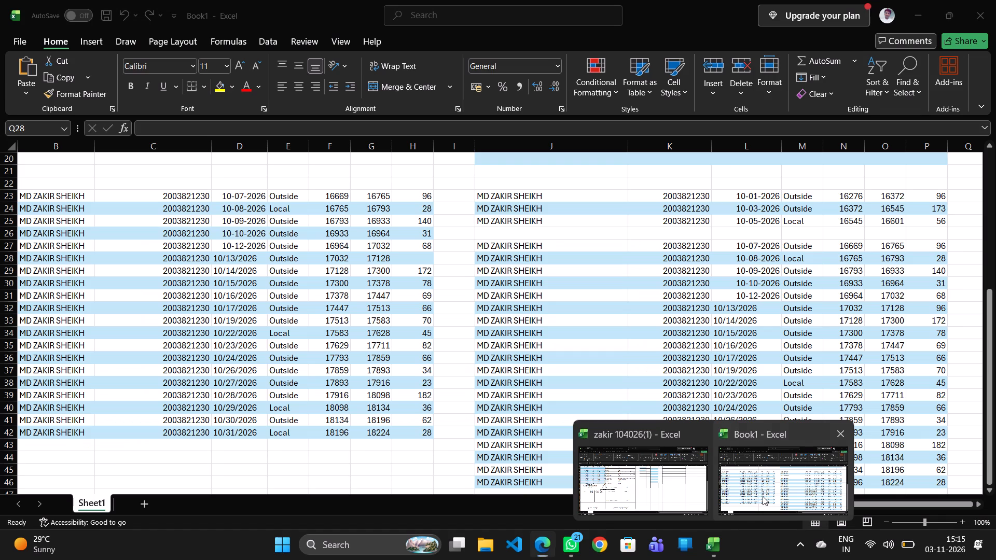
pyautogui.moveTo(488, 233); pyautogui.dragTo(917, 229)
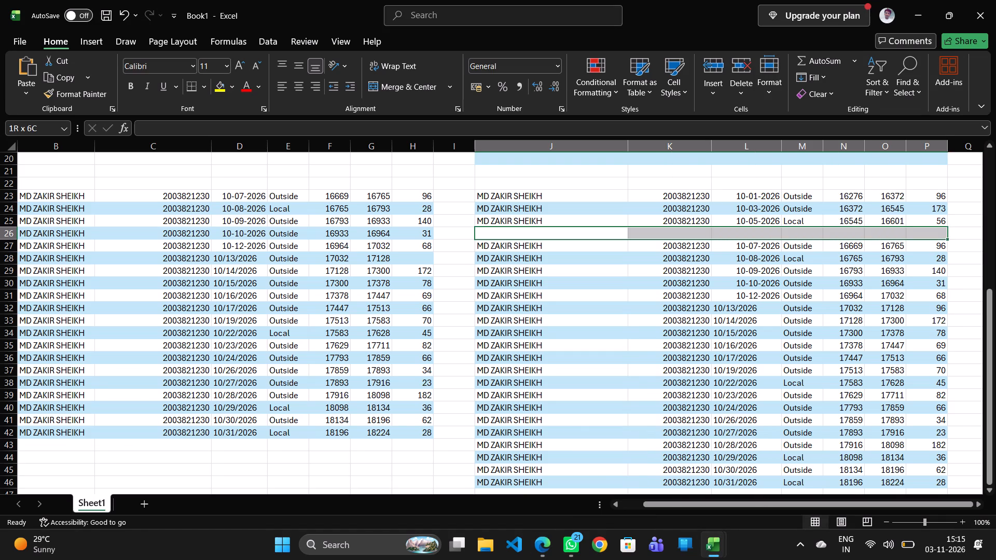
pyautogui.moveTo(917, 229); pyautogui.dragTo(919, 229)
pyautogui.hotkey('ctrl', 'v')
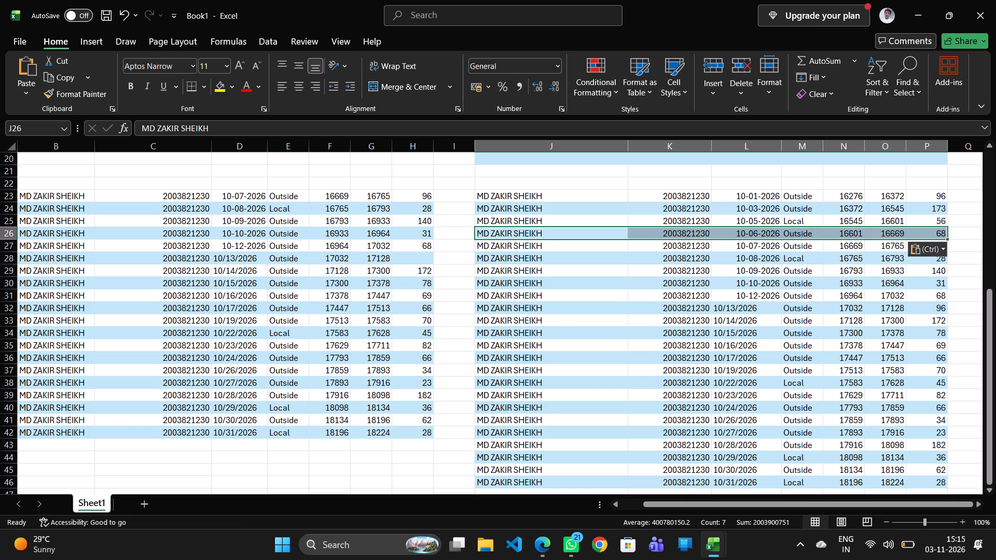
# Left-align all the dates of the second block, L23:L46, in Sheet1.
pyautogui.moveTo(754, 194); pyautogui.dragTo(757, 310)
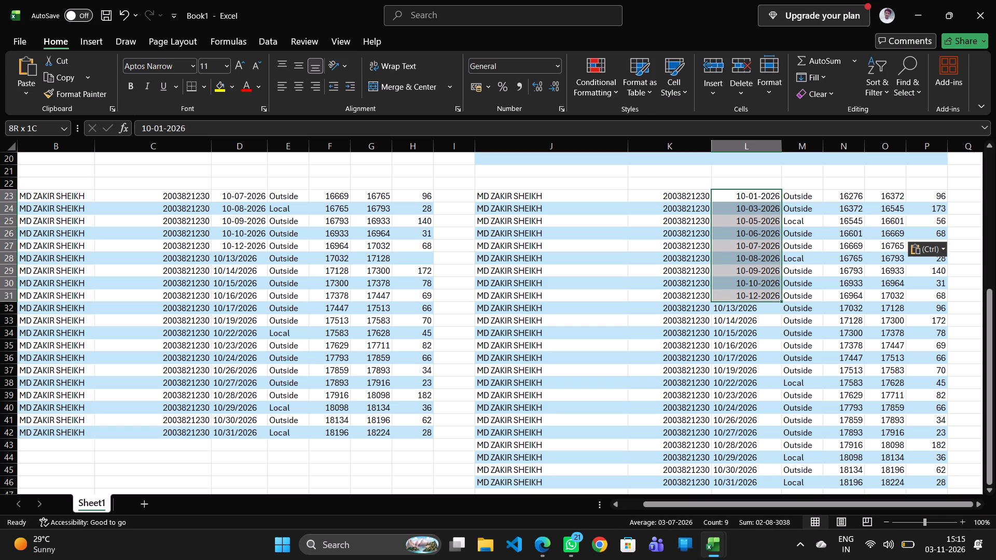
pyautogui.moveTo(757, 310); pyautogui.dragTo(752, 528)
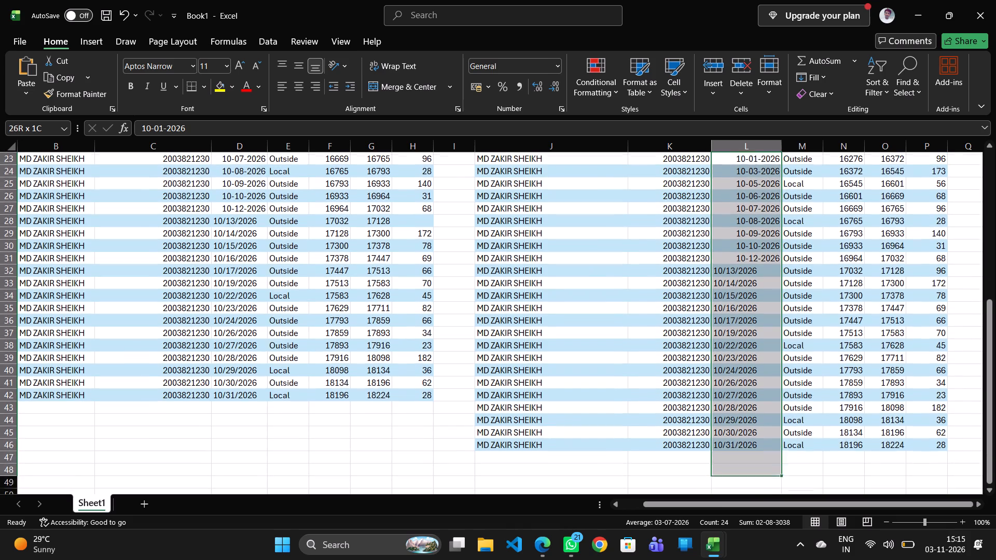
pyautogui.moveTo(752, 528); pyautogui.dragTo(737, 424)
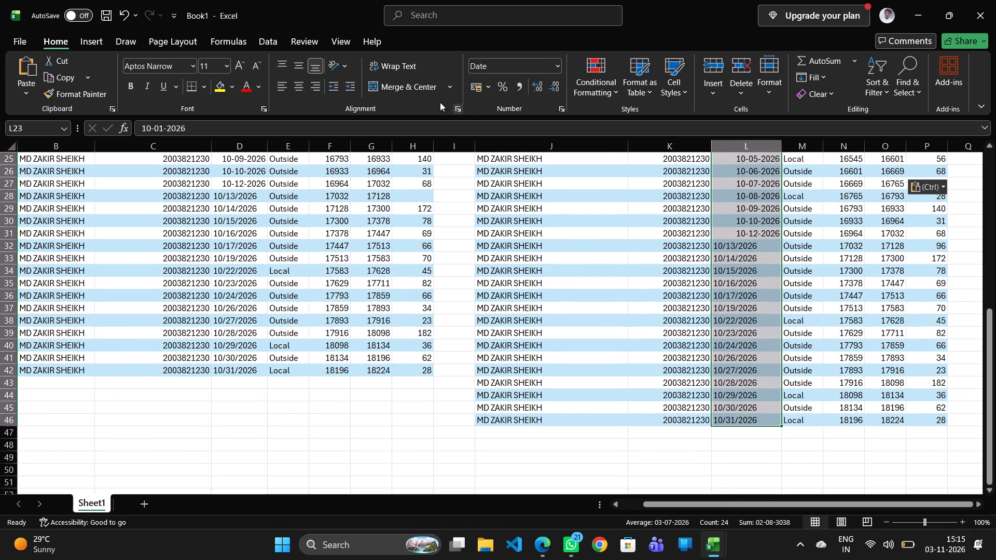
pyautogui.click(300, 64)
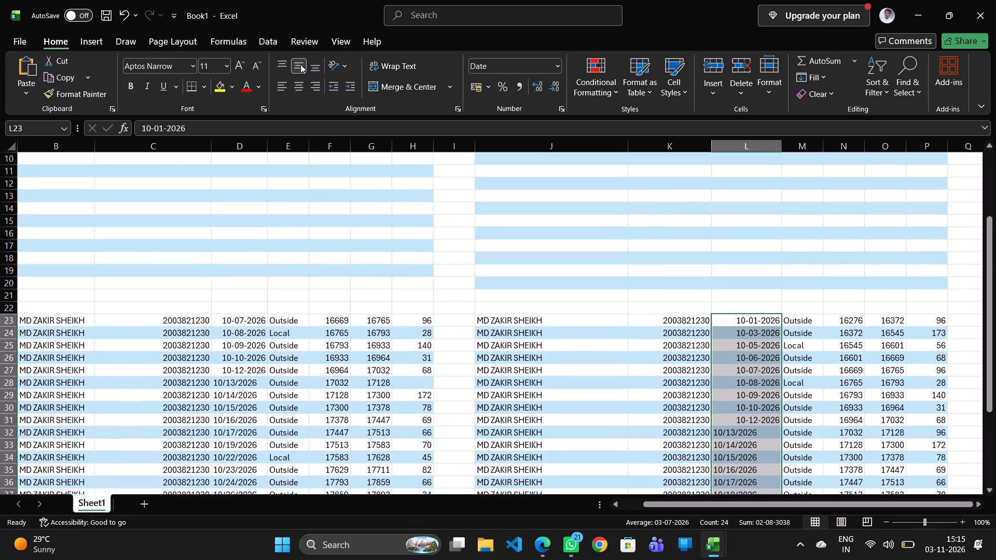
pyautogui.tripleClick(300, 64)
pyautogui.tripleClick(300, 64)
pyautogui.tripleClick(300, 64)
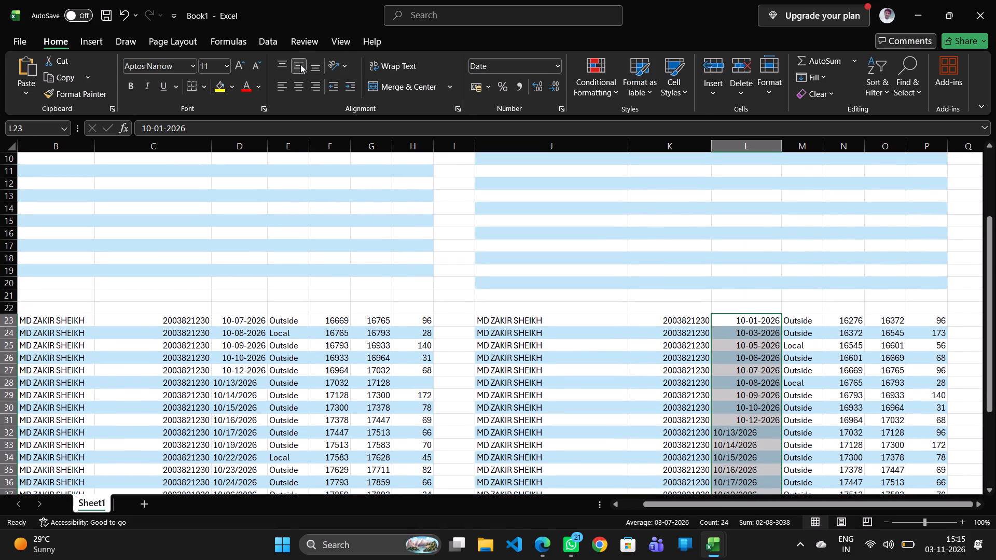
pyautogui.tripleClick(300, 64)
pyautogui.doubleClick(300, 64)
pyautogui.tripleClick(289, 63)
pyautogui.tripleClick(289, 63)
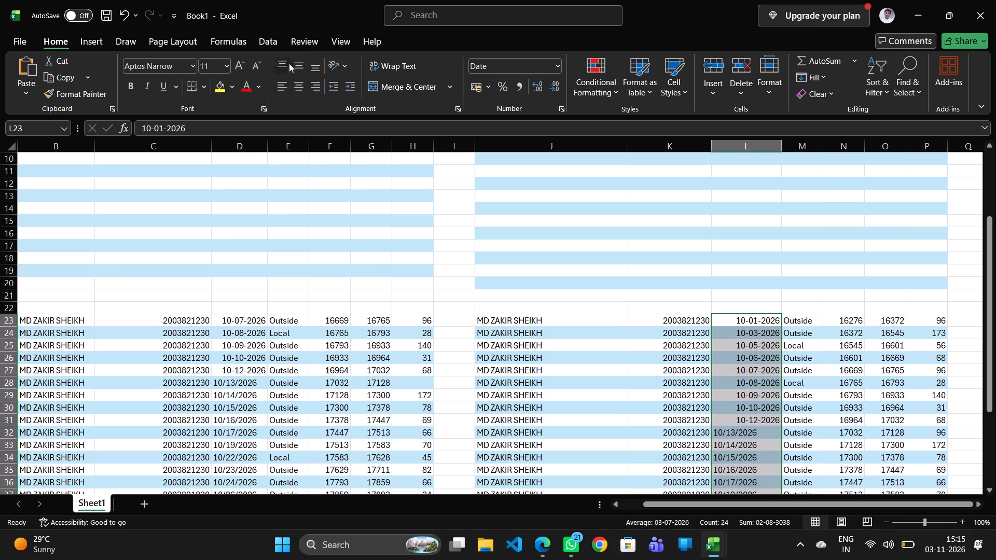
pyautogui.moveTo(289, 63); pyautogui.dragTo(283, 88)
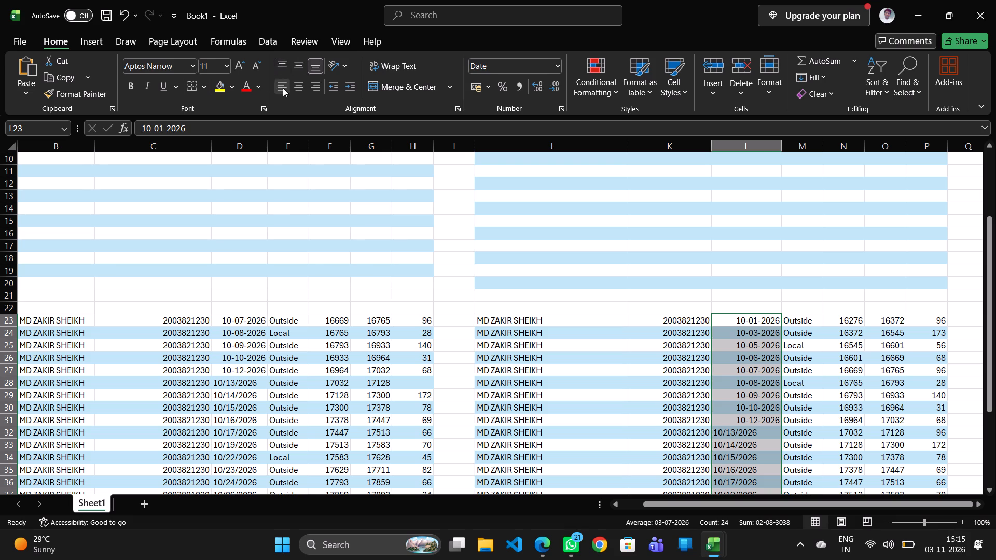
pyautogui.tripleClick(283, 88)
pyautogui.click(283, 88)
pyautogui.click(283, 88)
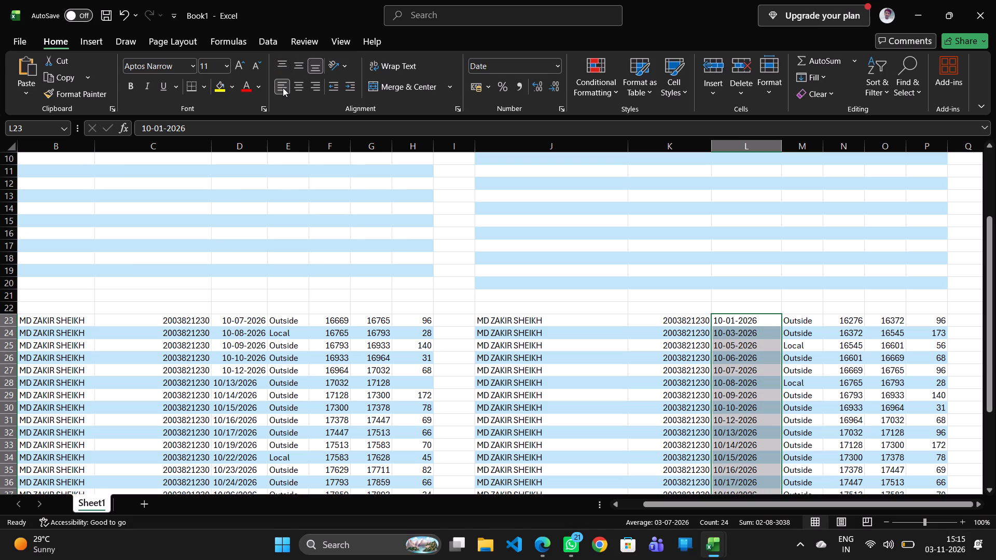
pyautogui.click(283, 88)
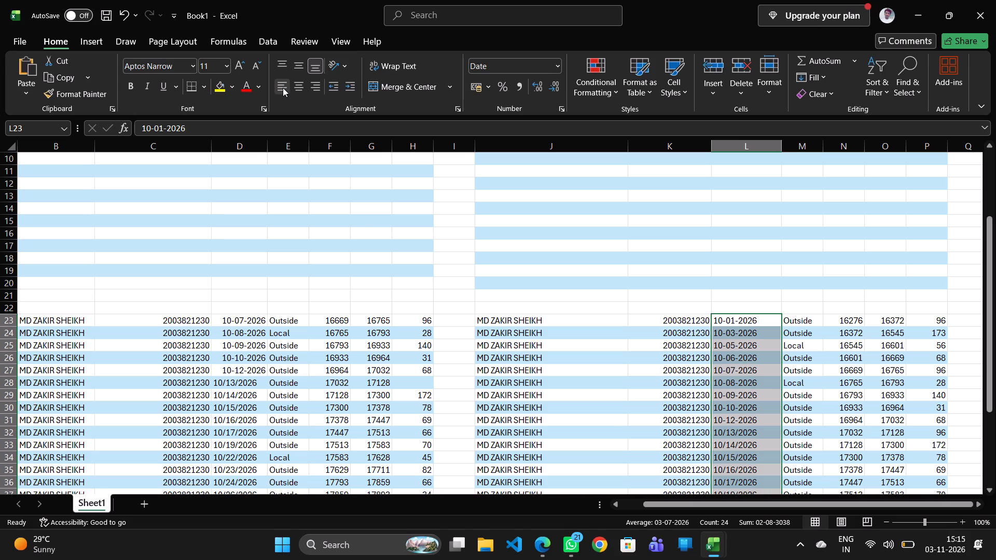
pyautogui.click(283, 88)
pyautogui.click(489, 208)
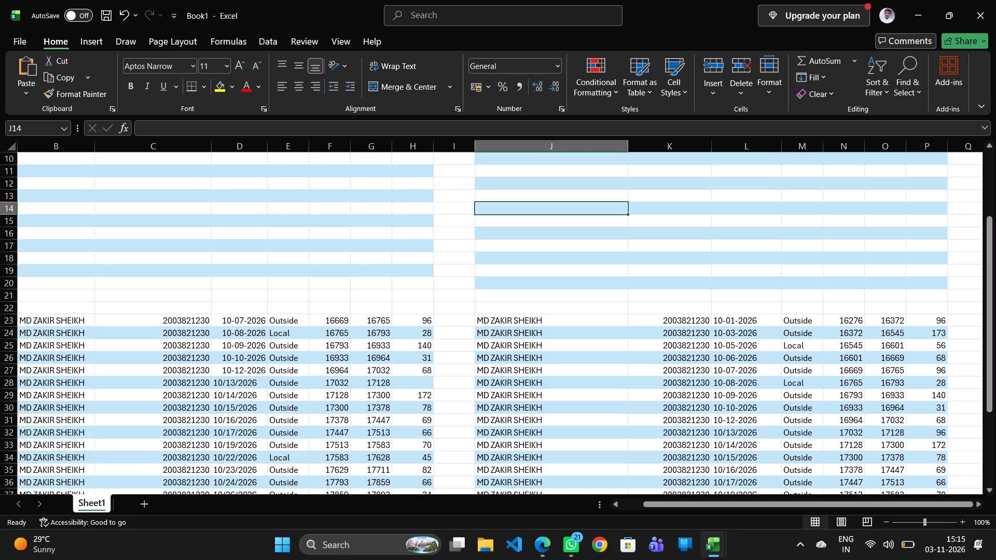
# Review the October 2026 records of the second block down to its last row.
pyautogui.moveTo(995, 258); pyautogui.dragTo(993, 271)
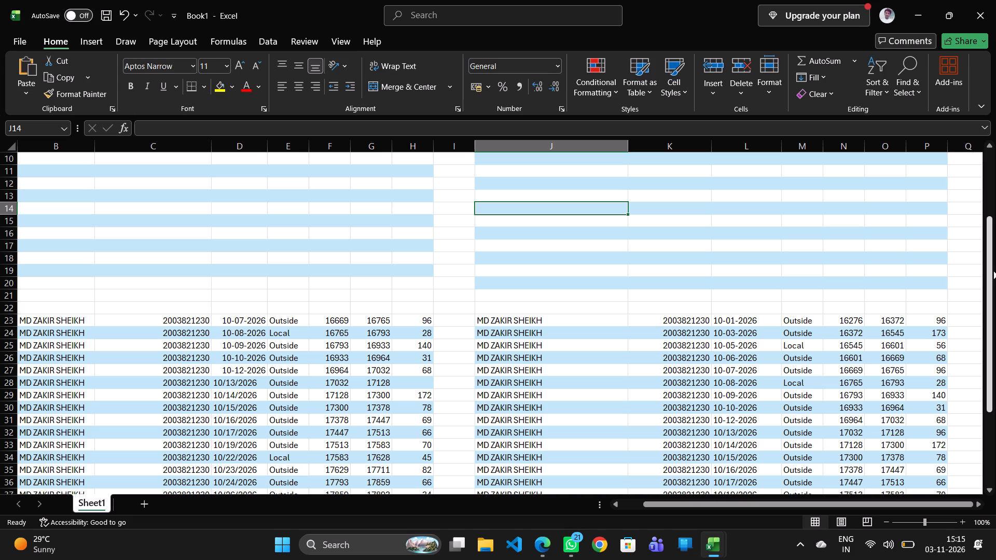
pyautogui.moveTo(993, 271); pyautogui.dragTo(990, 310)
pyautogui.moveTo(990, 310); pyautogui.dragTo(990, 347)
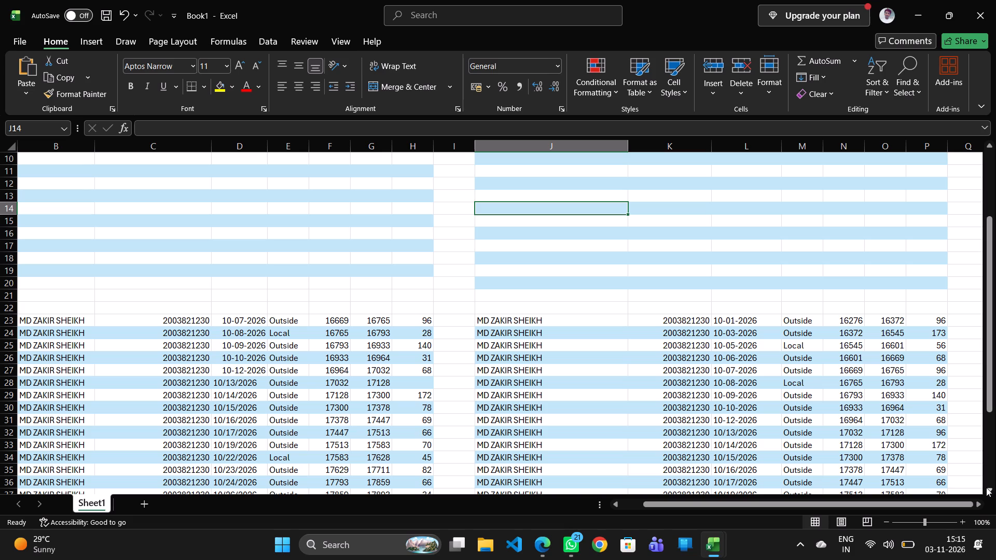
pyautogui.tripleClick(986, 487)
pyautogui.tripleClick(986, 487)
pyautogui.tripleClick(986, 487)
pyautogui.tripleClick(986, 487)
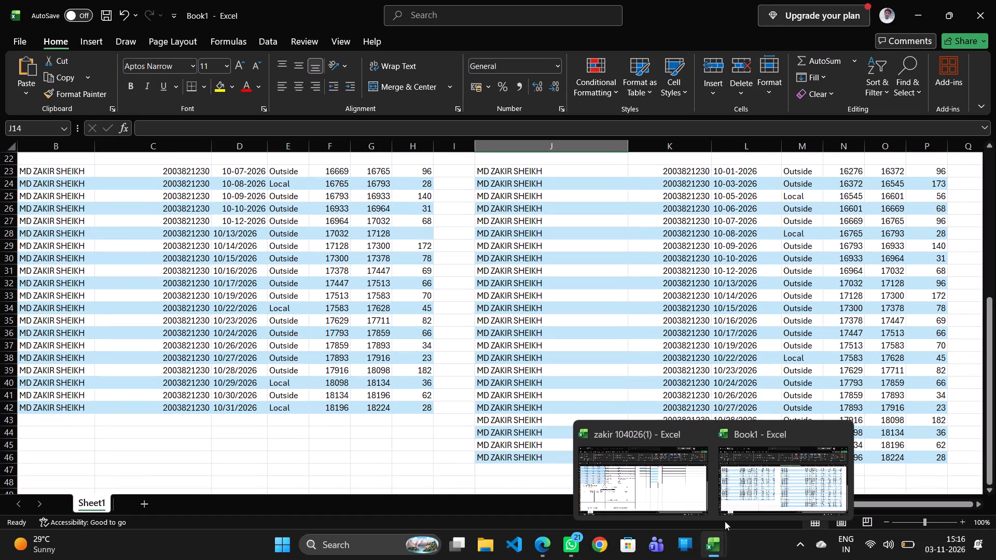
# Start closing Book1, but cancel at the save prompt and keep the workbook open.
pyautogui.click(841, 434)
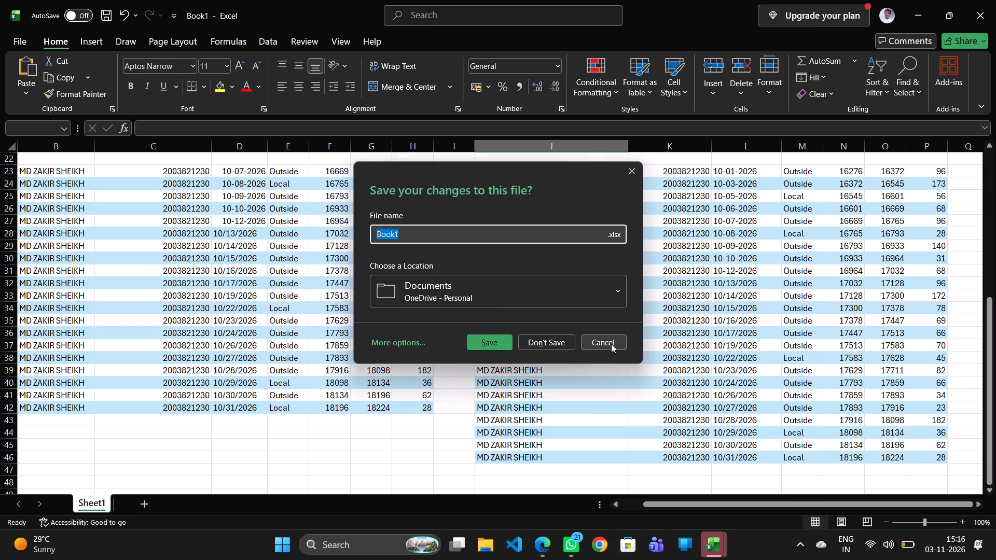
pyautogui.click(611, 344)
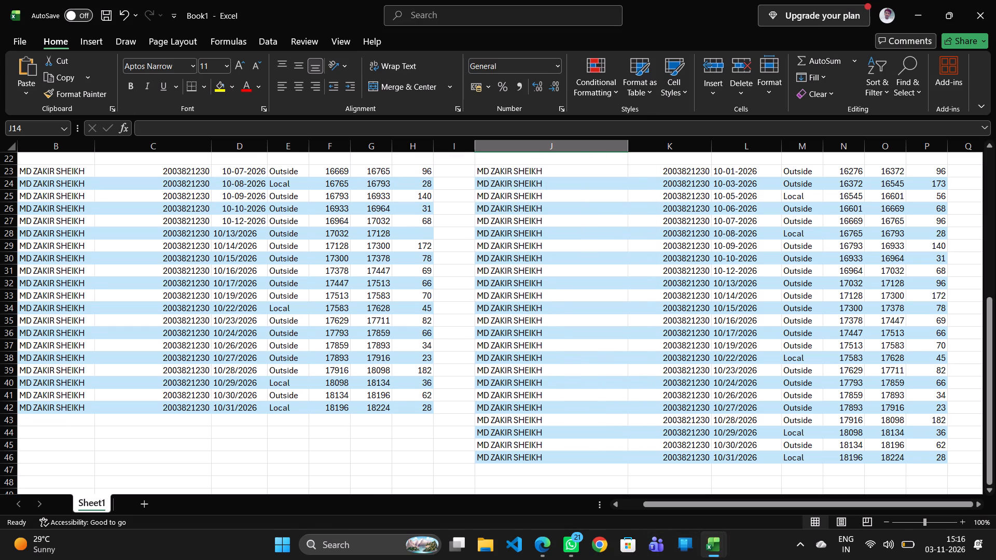
# Clear the contents of the first block's travel records, B23:H42, in Book1's Sheet1.
pyautogui.moveTo(24, 167); pyautogui.dragTo(311, 379)
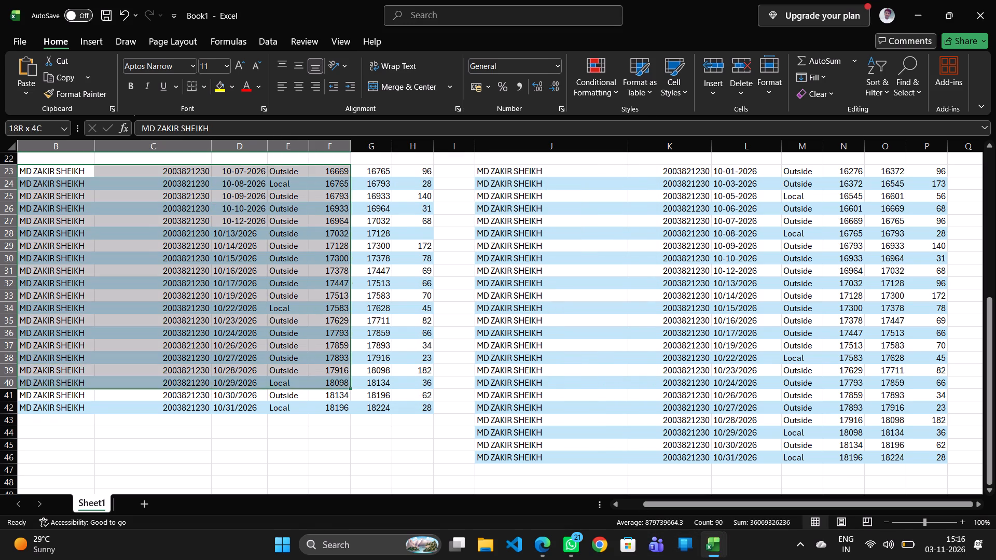
pyautogui.moveTo(311, 379); pyautogui.dragTo(419, 410)
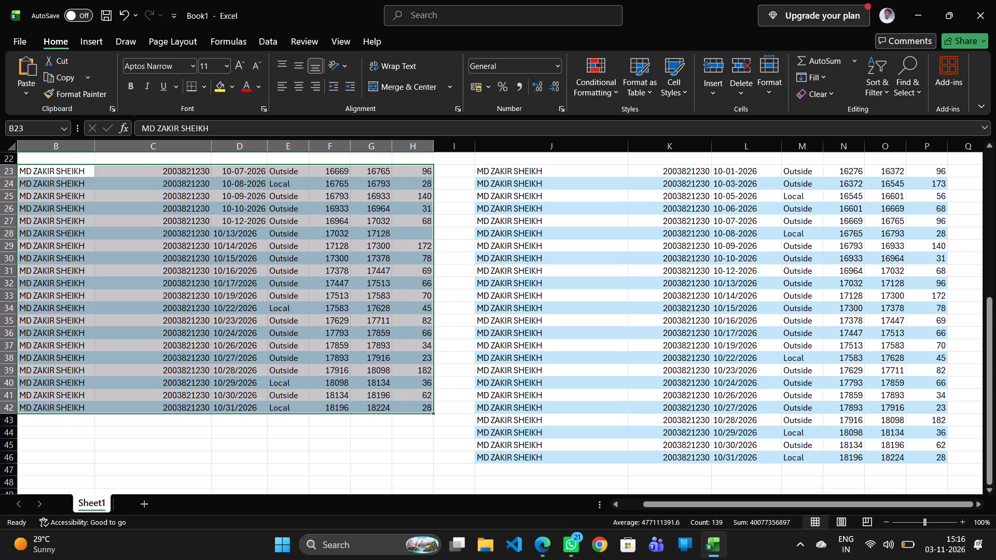
pyautogui.press('Delete')
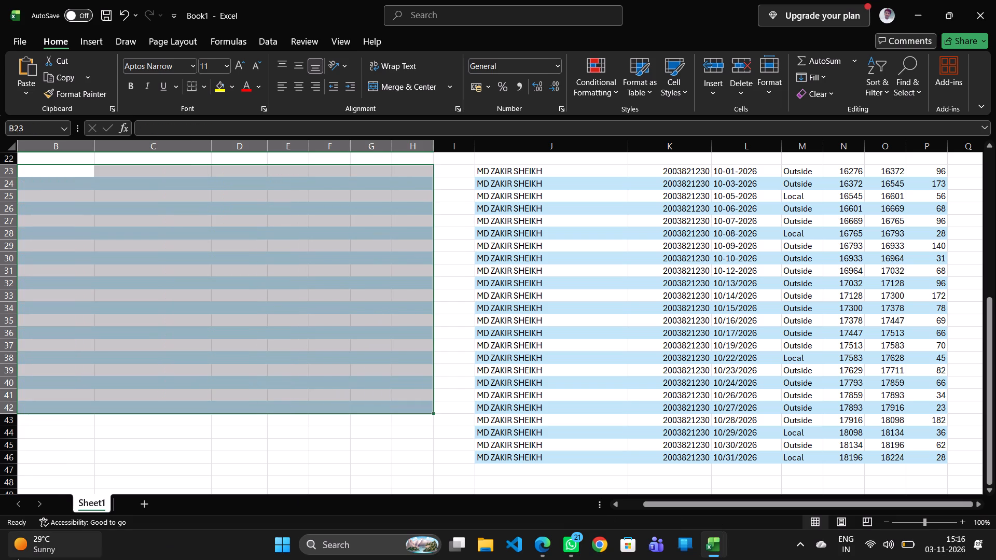
# Launch Excel again to create a new blank workbook.
pyautogui.click(278, 537)
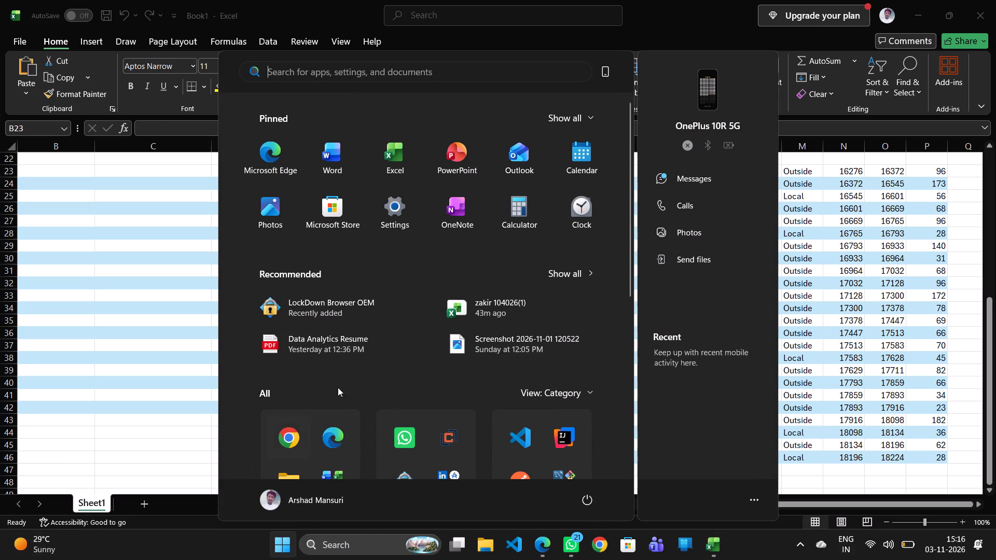
pyautogui.click(403, 170)
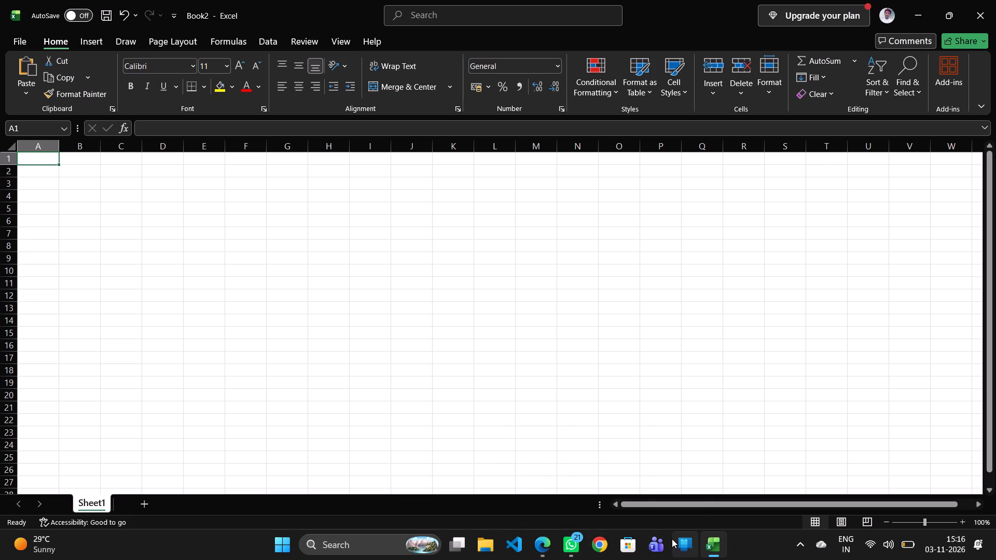
# Switch to the online travel workbook in Edge and select the whole End Day Travel View table, D1:J25, including its header row.
pyautogui.click(547, 544)
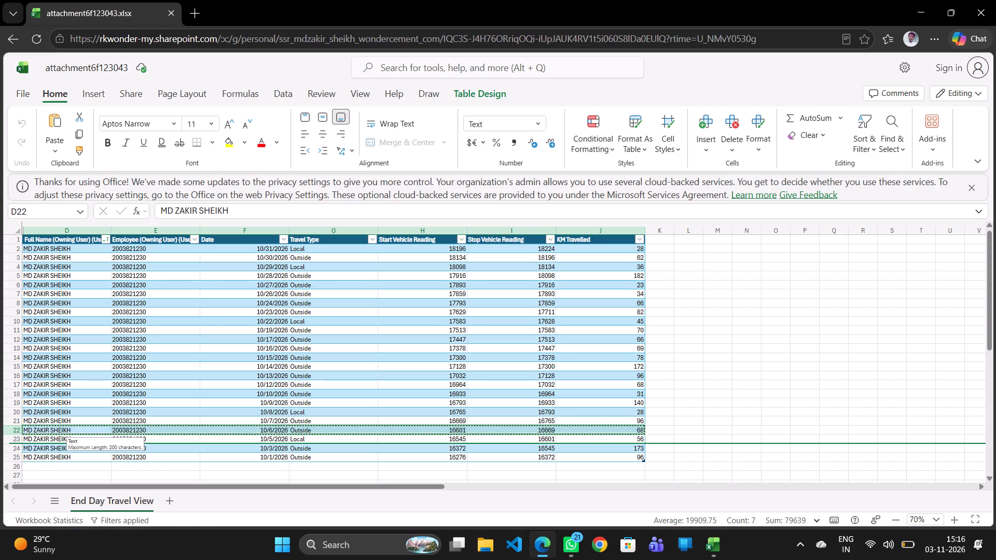
pyautogui.doubleClick(15, 229)
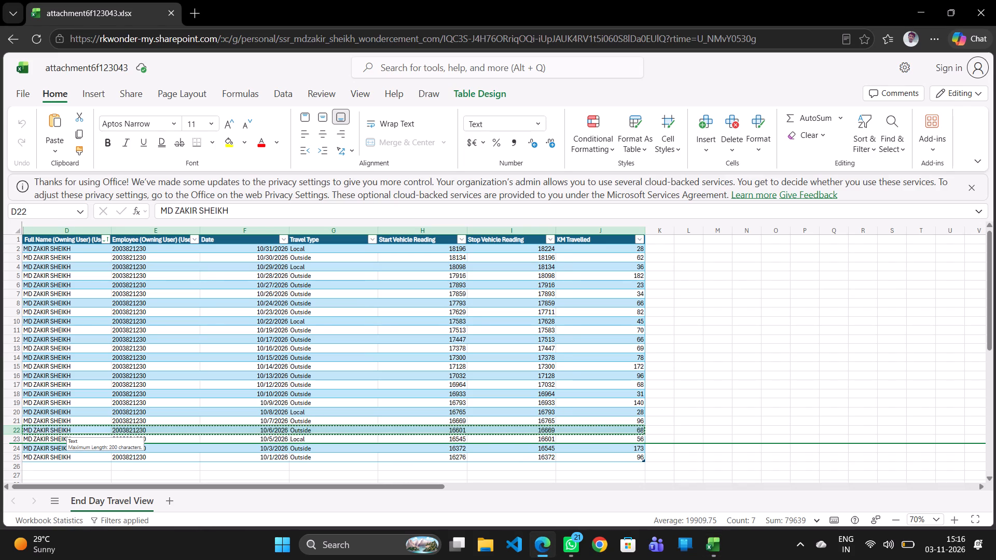
pyautogui.moveTo(15, 229); pyautogui.dragTo(134, 295)
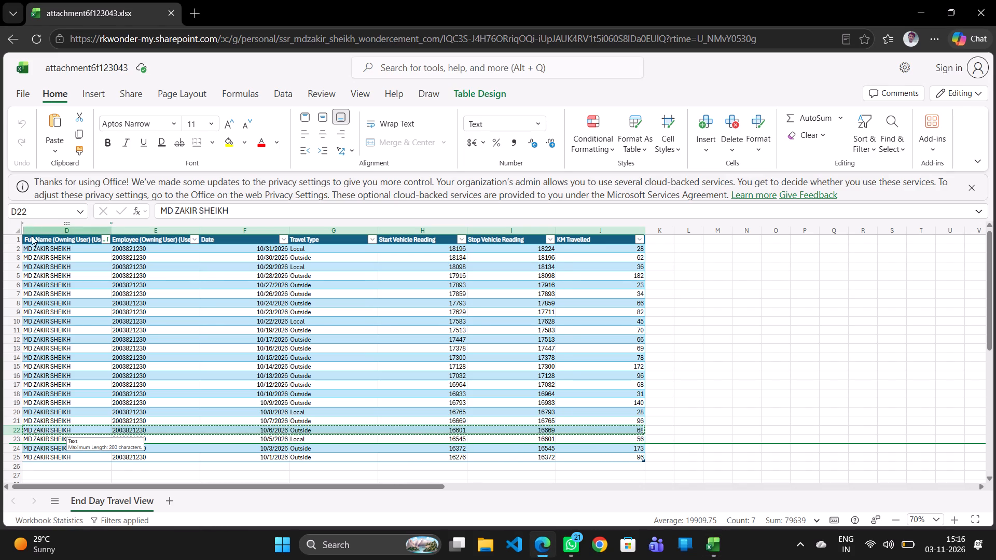
pyautogui.moveTo(29, 242); pyautogui.dragTo(176, 349)
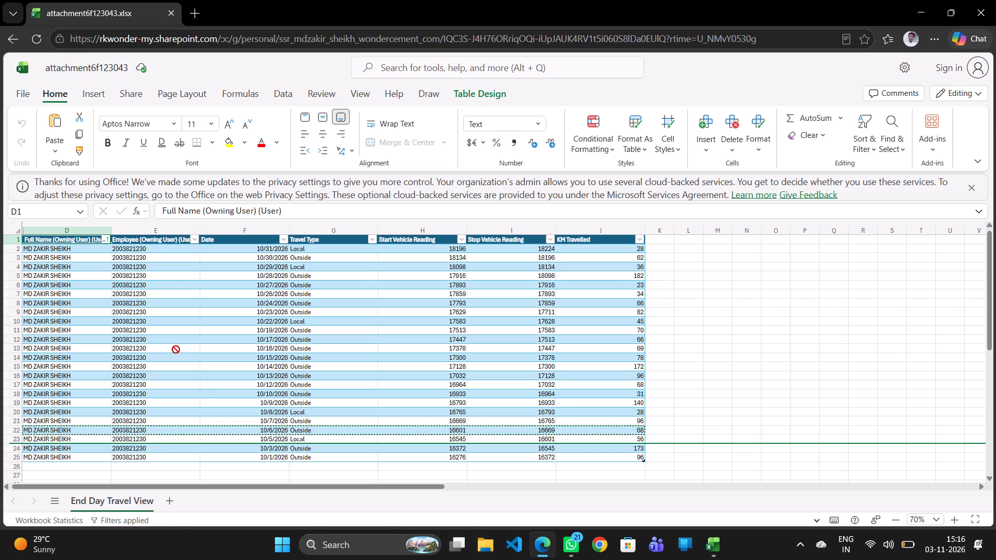
pyautogui.moveTo(176, 349); pyautogui.dragTo(63, 239)
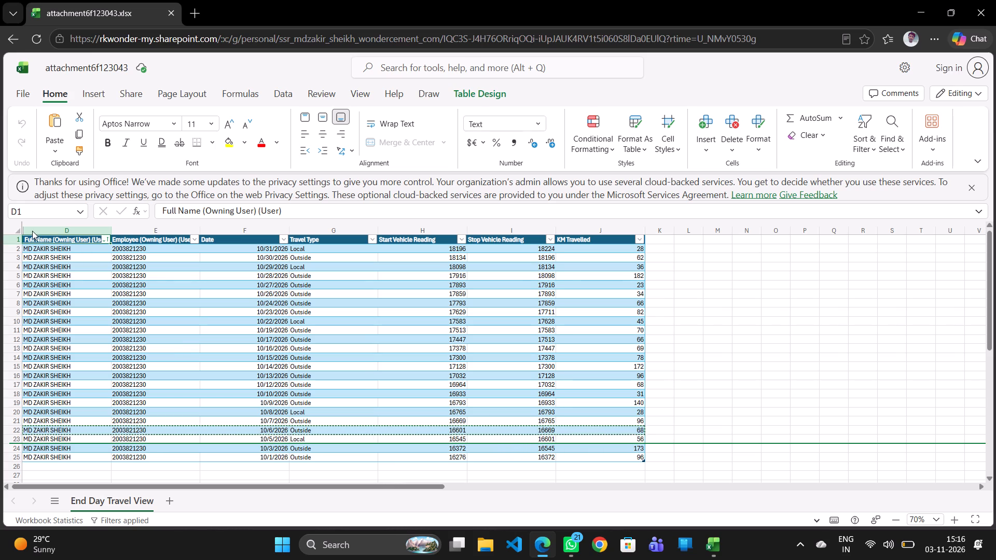
pyautogui.moveTo(26, 240); pyautogui.dragTo(90, 279)
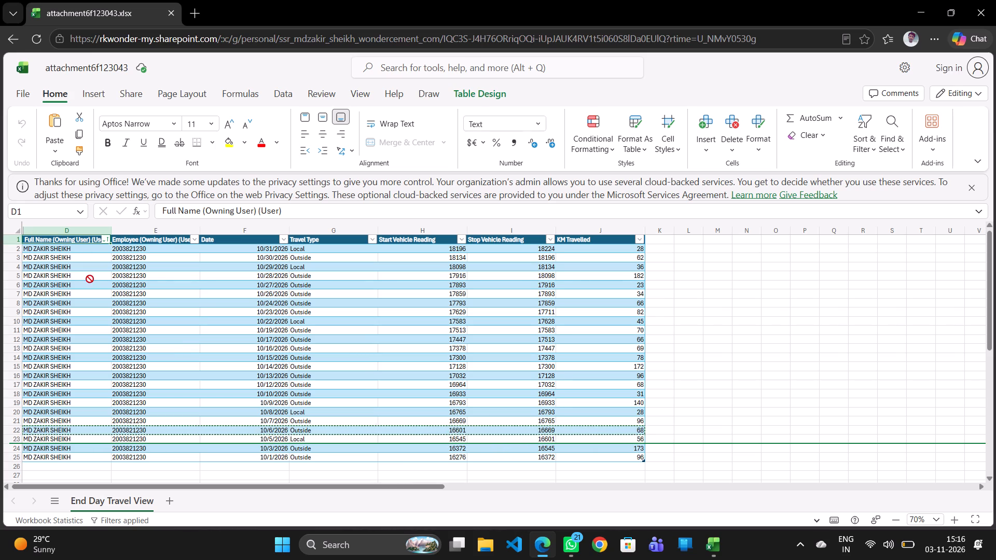
pyautogui.moveTo(90, 279); pyautogui.dragTo(59, 226)
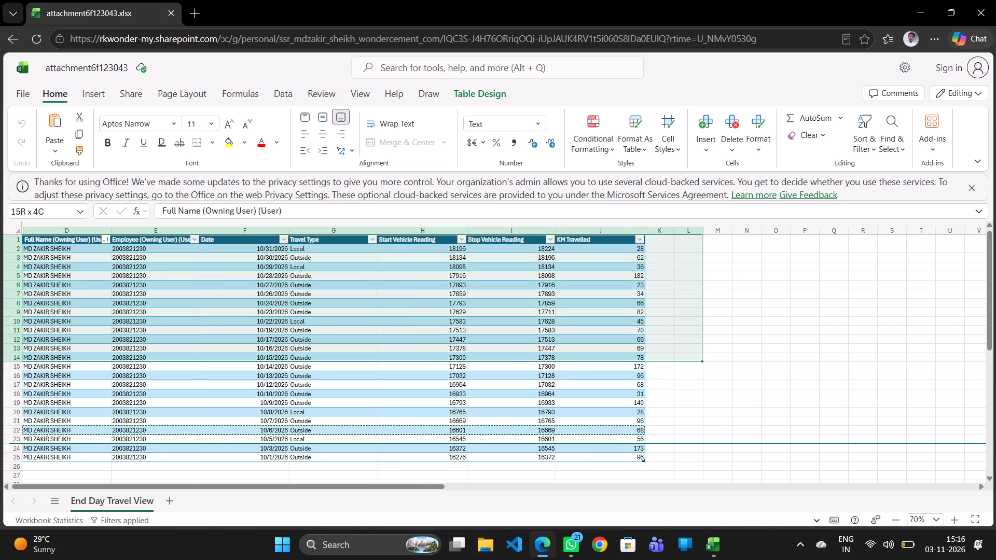
pyautogui.click(632, 458)
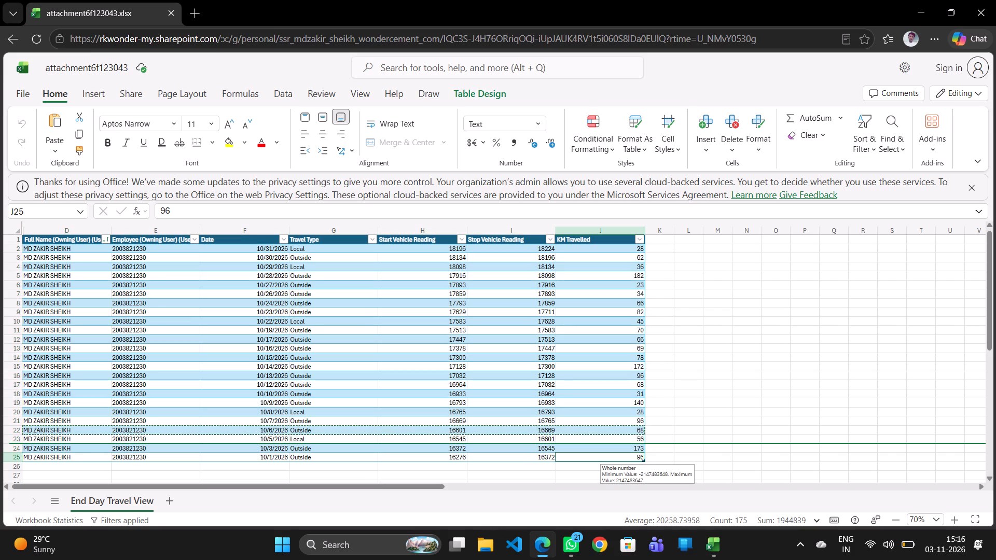
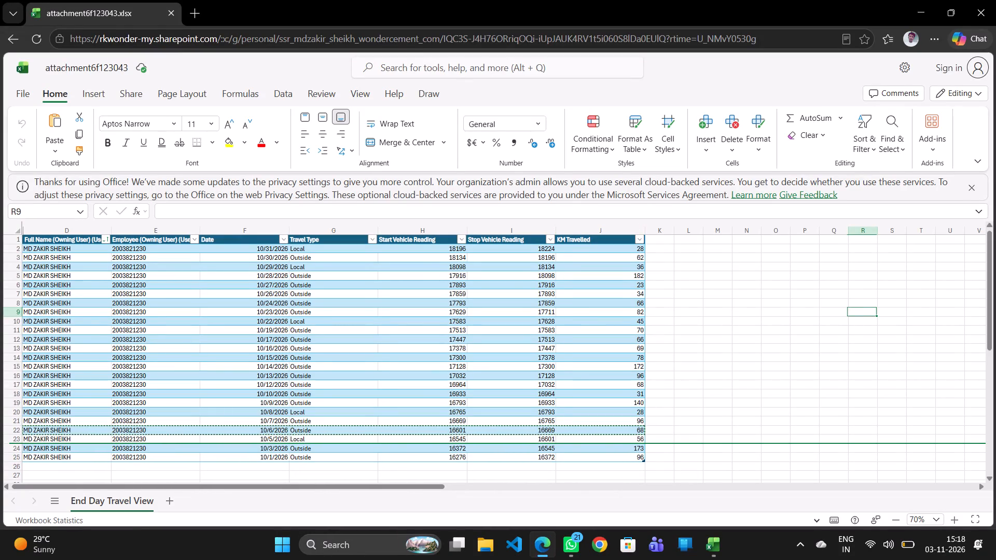
# Close the Edge window showing the online travel workbook.
pyautogui.click(984, 14)
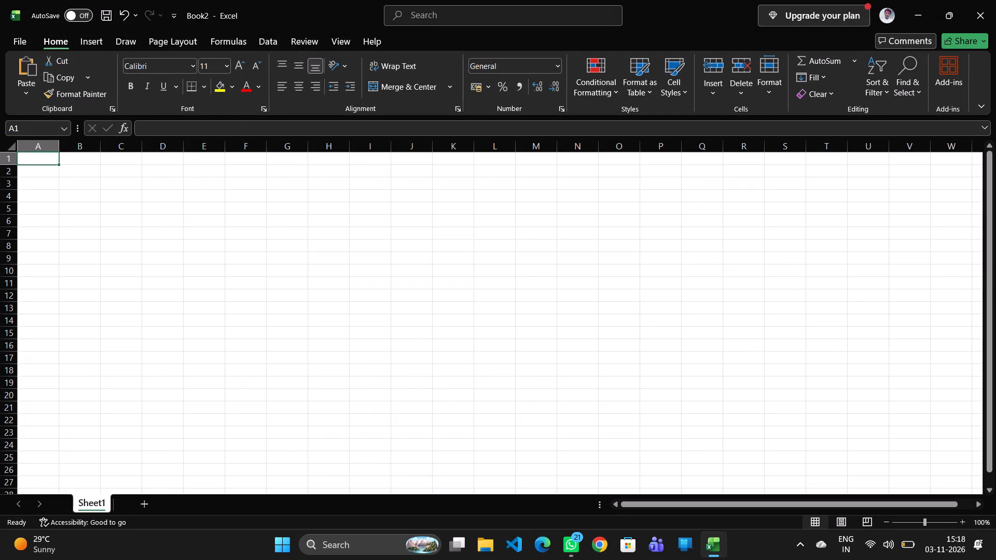
# Switch to the Book1 workbook in Excel, which holds the October 2026 travel records.
pyautogui.click(718, 553)
pyautogui.click(731, 502)
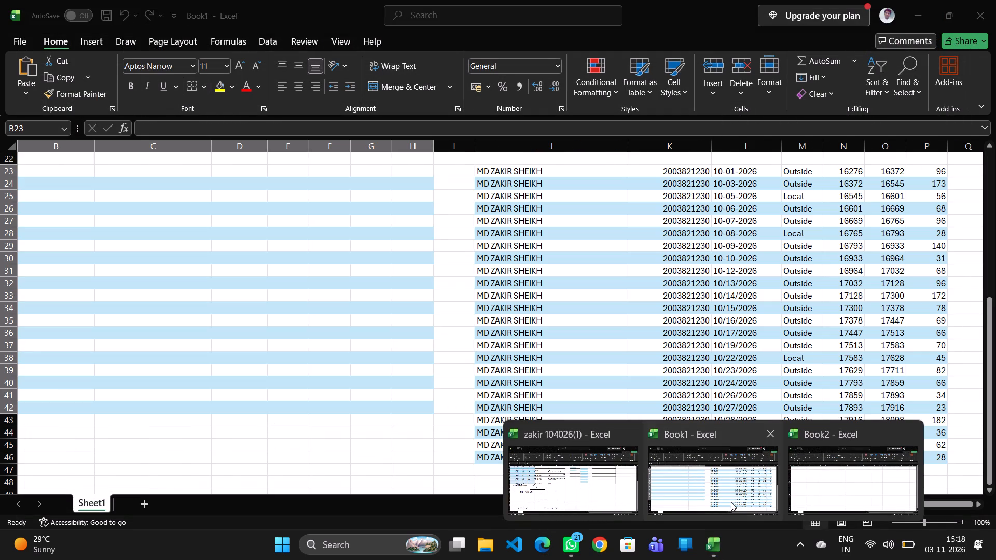
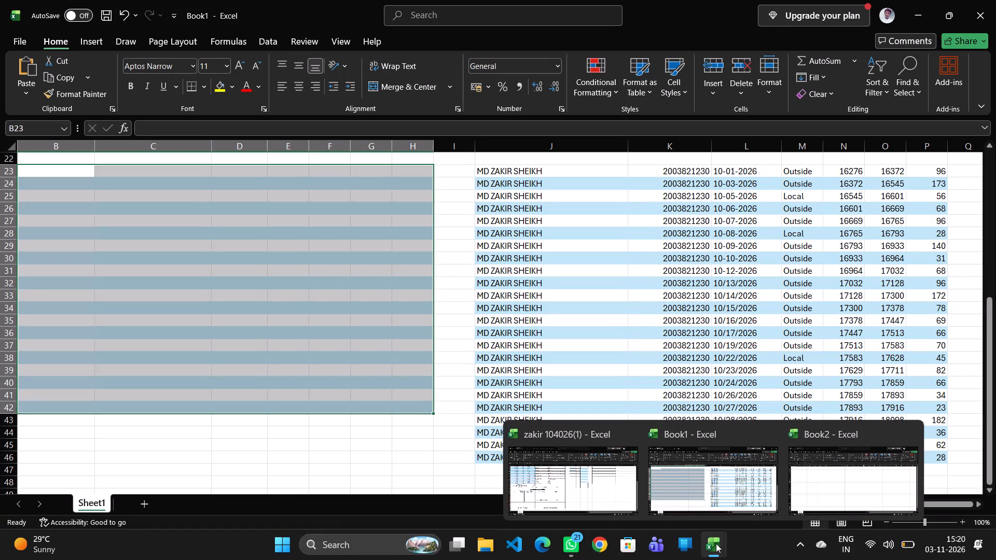
# Minimize the open Excel windows and open the attachmentbf55afbb workbook from the desktop.
pyautogui.click(918, 7)
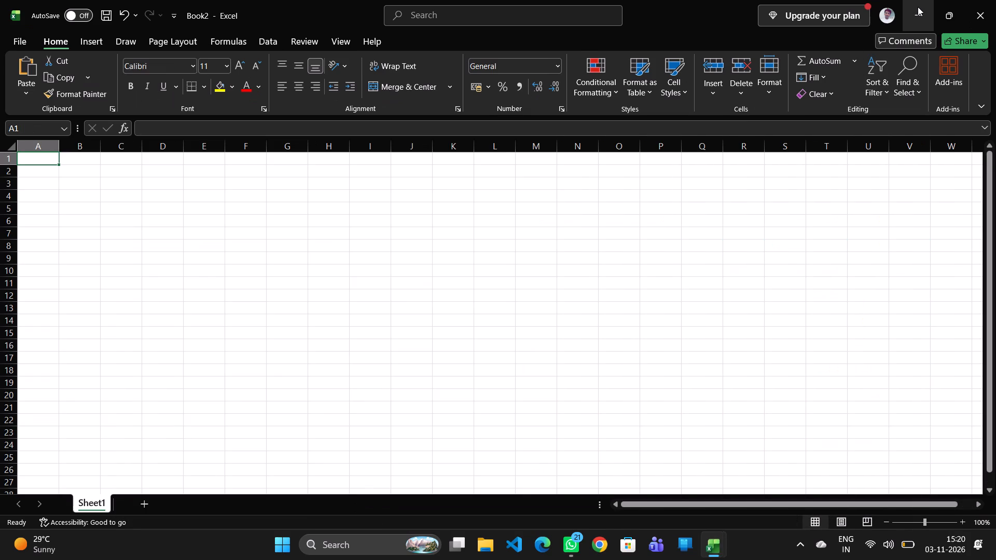
pyautogui.click(918, 7)
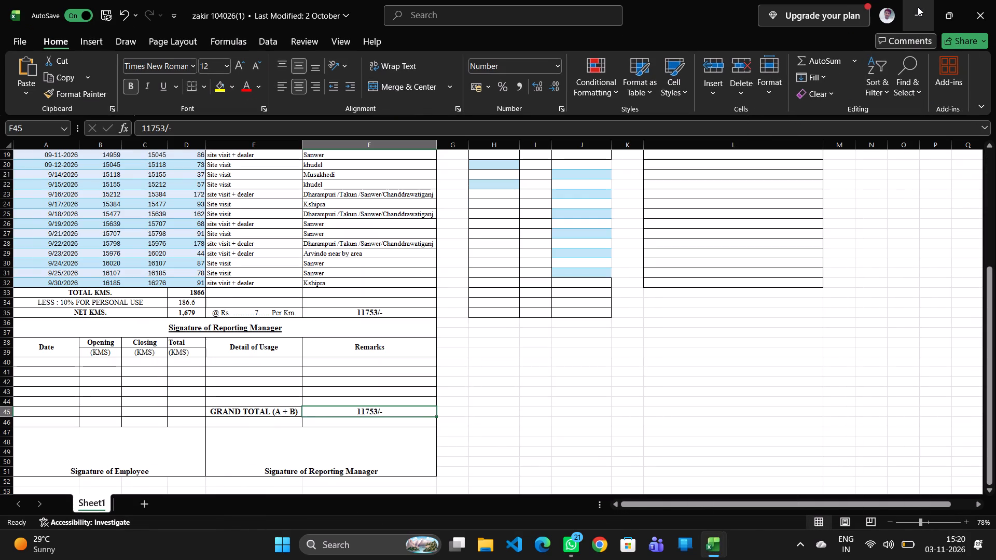
pyautogui.click(918, 7)
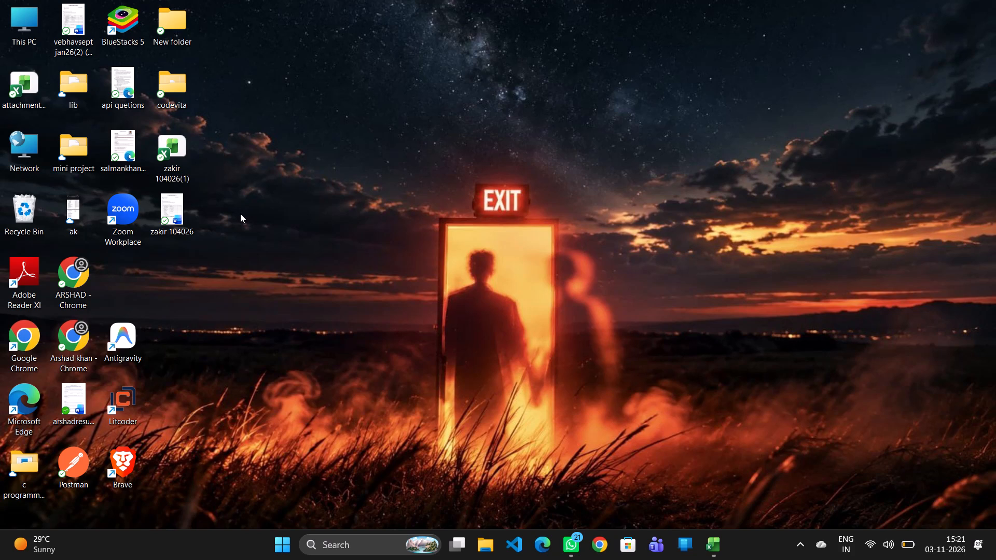
pyautogui.doubleClick(12, 105)
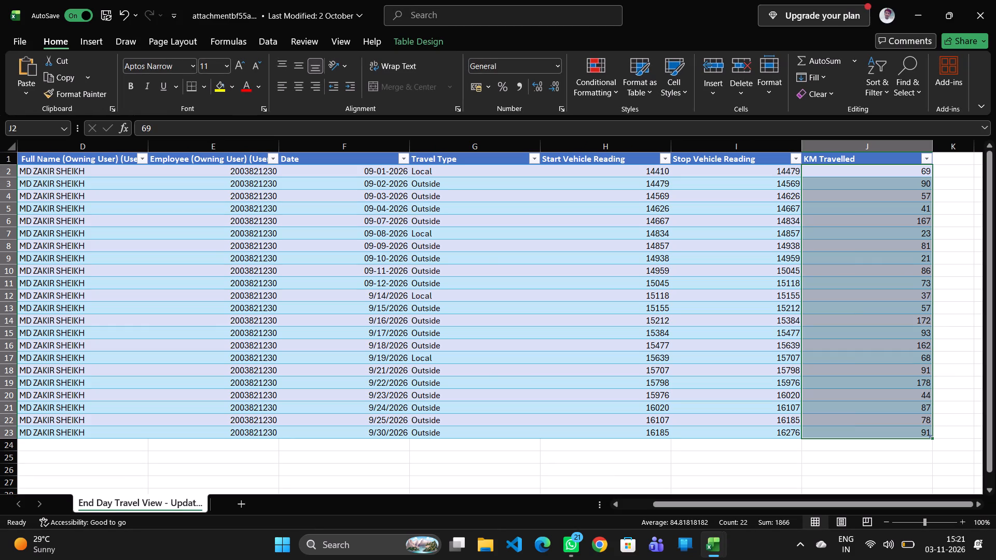
# Clear the September 2026 travel records in D2:J23 of the End Day Travel View table, keeping the header row.
pyautogui.moveTo(375, 169); pyautogui.dragTo(652, 385)
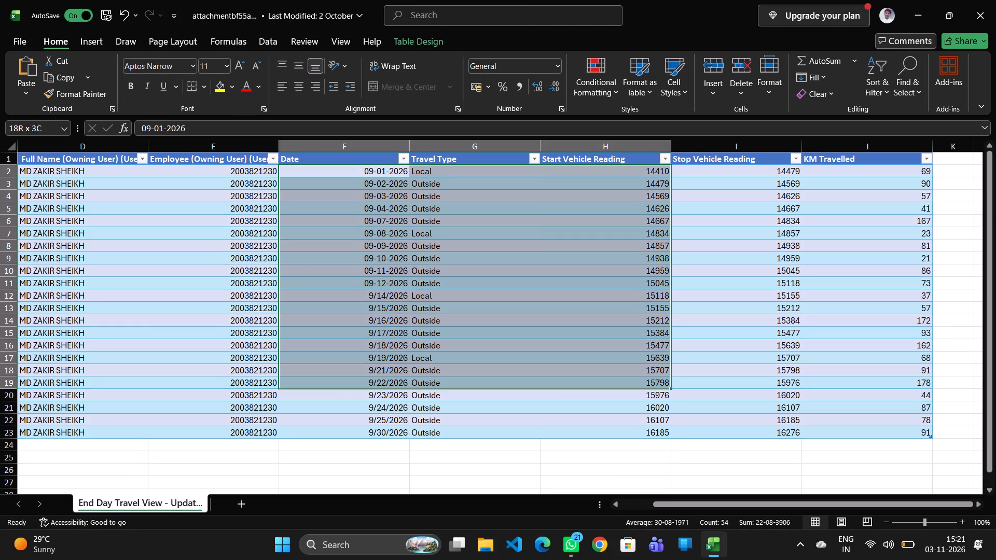
pyautogui.moveTo(652, 385); pyautogui.dragTo(869, 428)
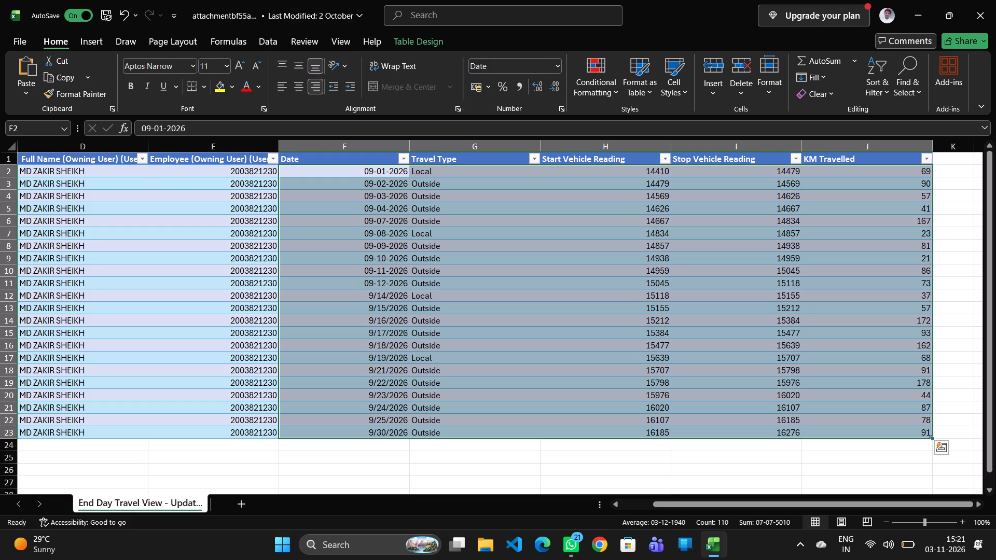
pyautogui.moveTo(30, 172); pyautogui.dragTo(752, 425)
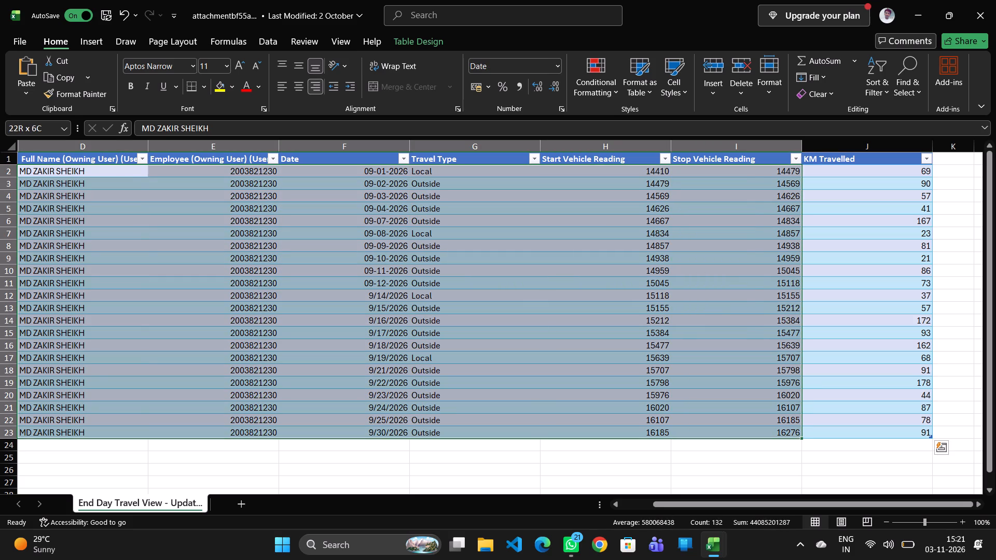
pyautogui.moveTo(752, 425); pyautogui.dragTo(873, 432)
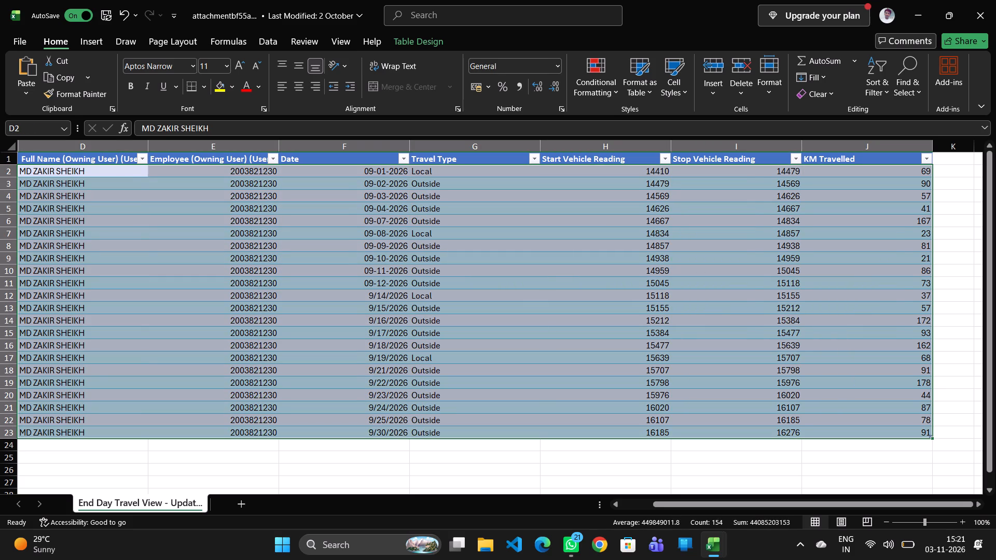
pyautogui.press('Delete')
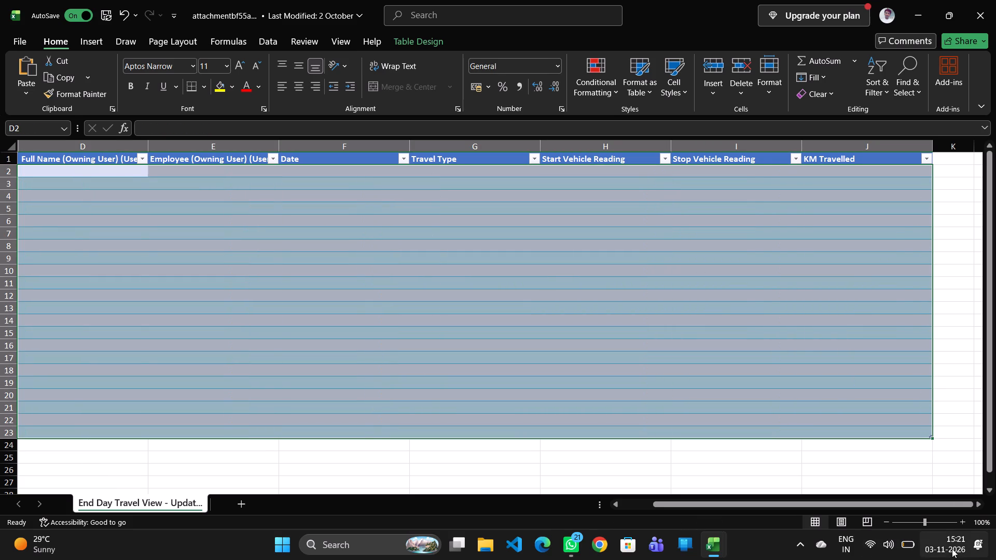
# Copy the October 2026 travel records in J23:P46 of the Book1 workbook.
pyautogui.click(712, 543)
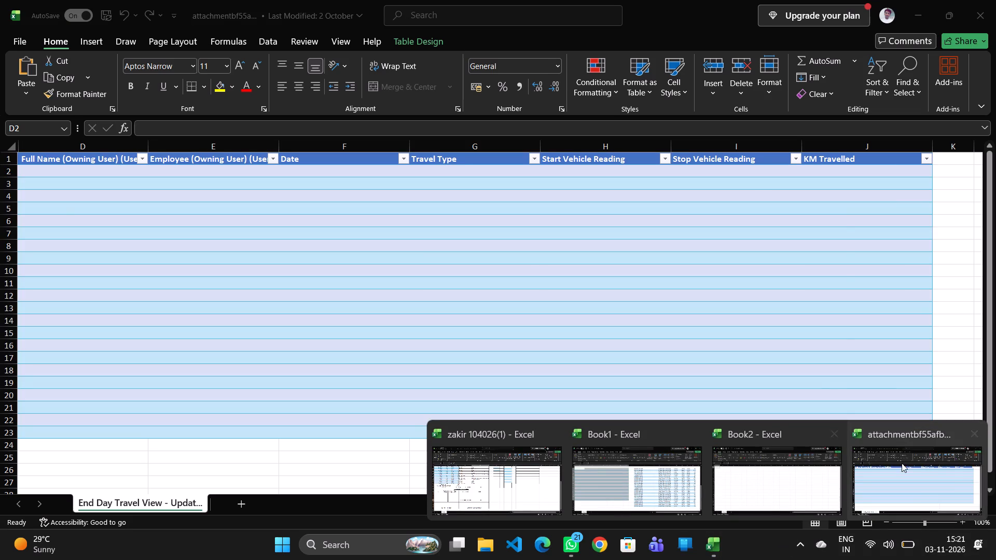
pyautogui.click(686, 483)
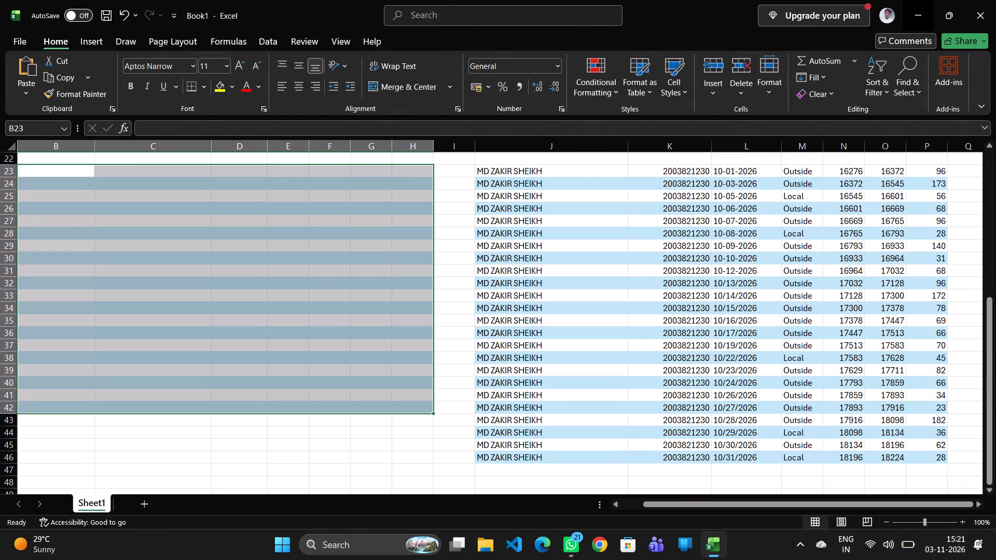
pyautogui.scroll(1, 482, 171)
pyautogui.scroll(1, 560, 228)
pyautogui.click(491, 170)
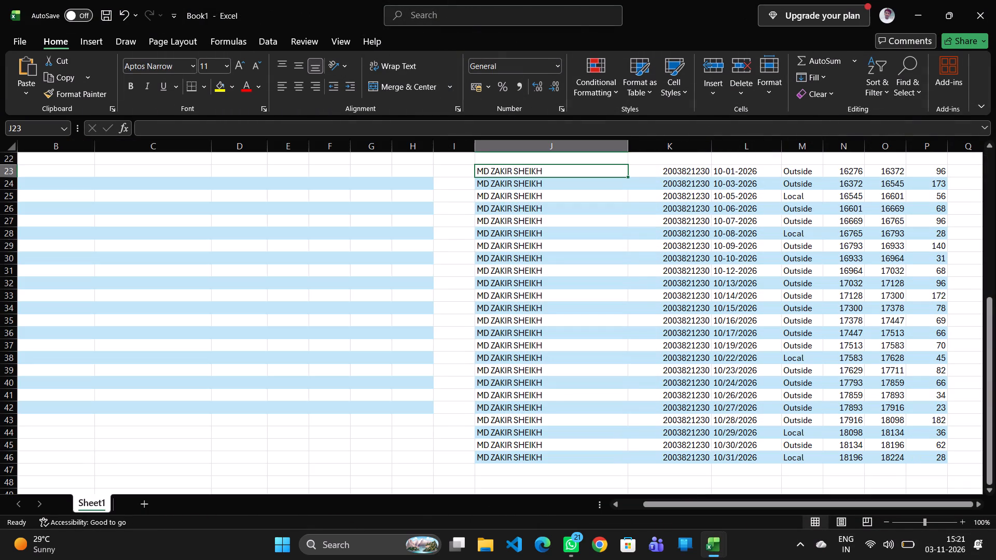
pyautogui.moveTo(487, 171); pyautogui.dragTo(783, 366)
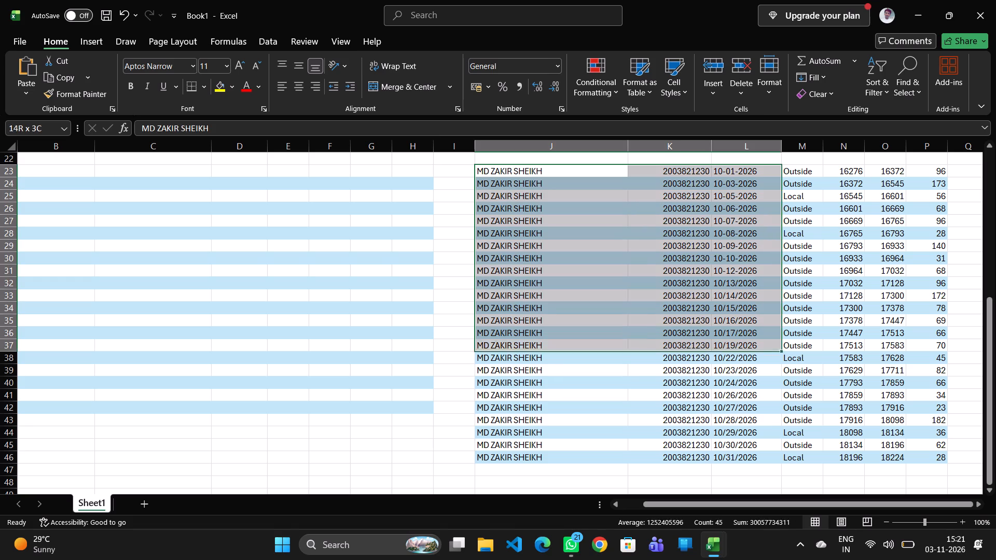
pyautogui.moveTo(783, 366); pyautogui.dragTo(917, 459)
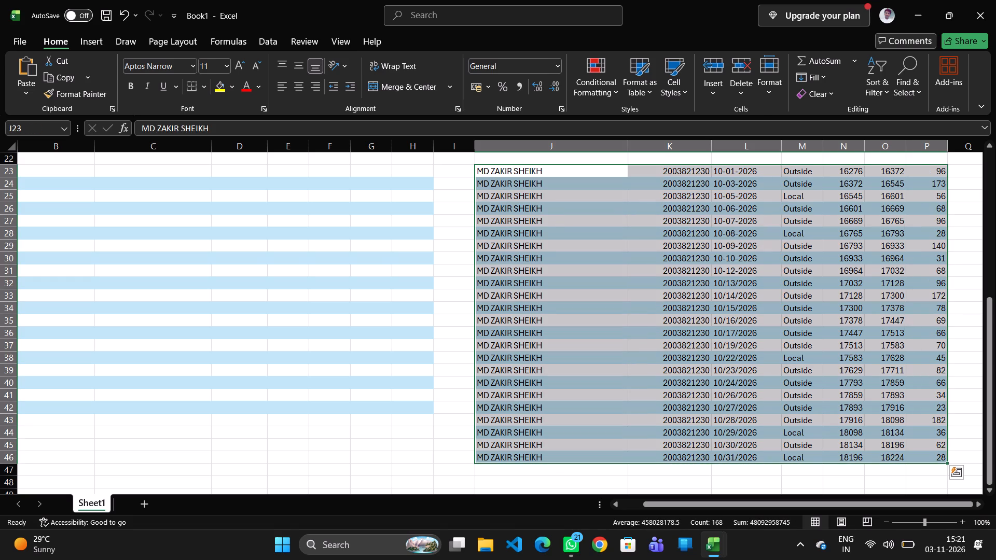
pyautogui.hotkey('ctrl', 'c')
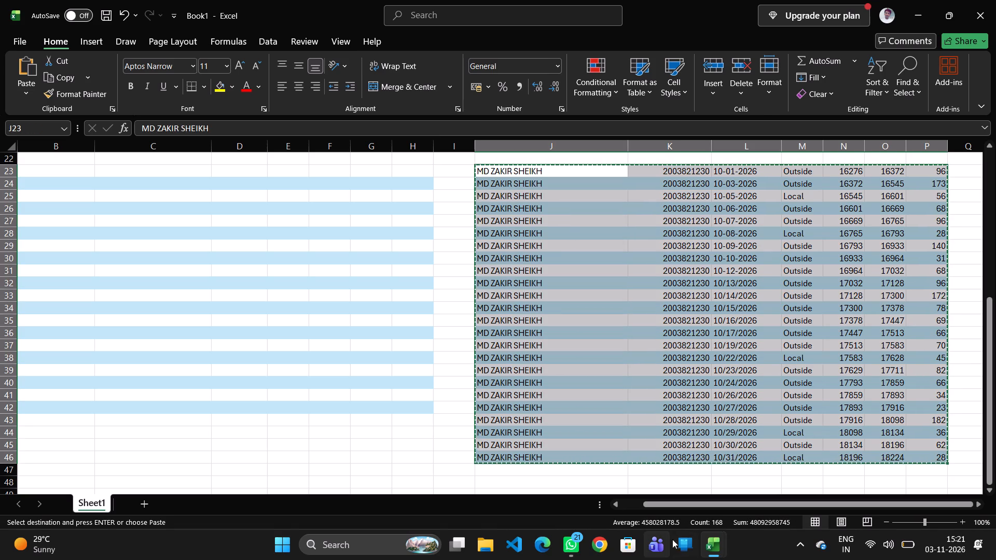
# Paste the October records into the attachmentbf55afbb table starting at D2, accepting the inserted rows and opting not to display that notice again.
pyautogui.click(713, 547)
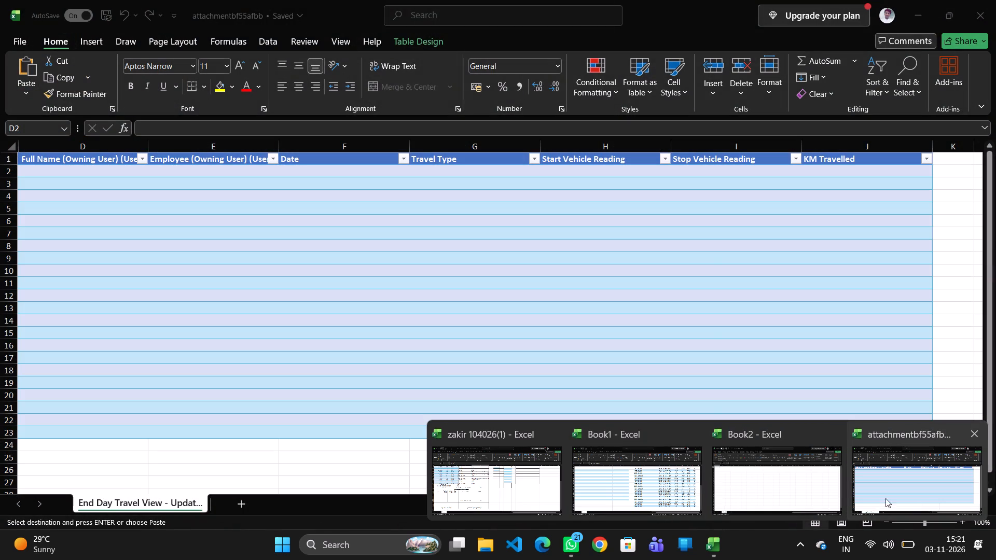
pyautogui.click(887, 492)
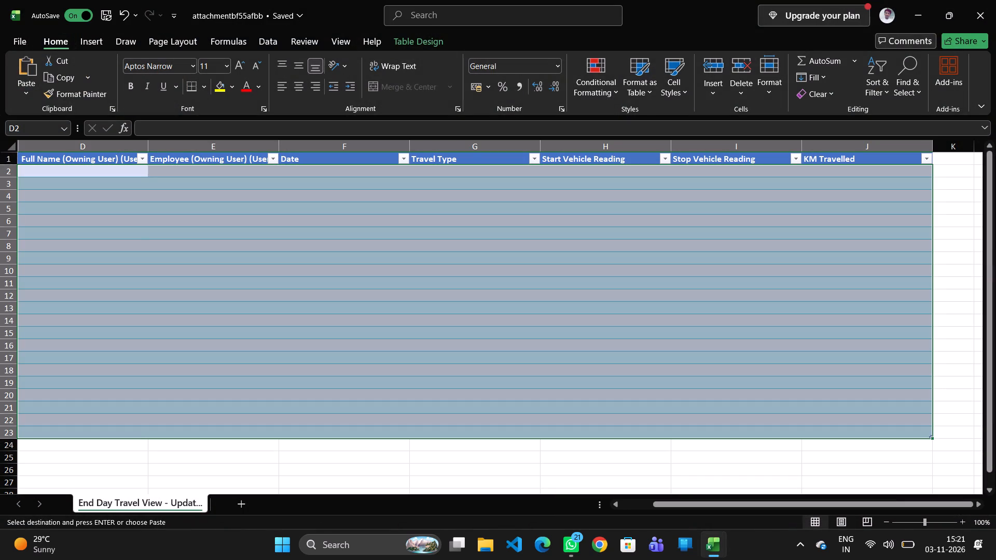
pyautogui.moveTo(121, 172); pyautogui.dragTo(776, 445)
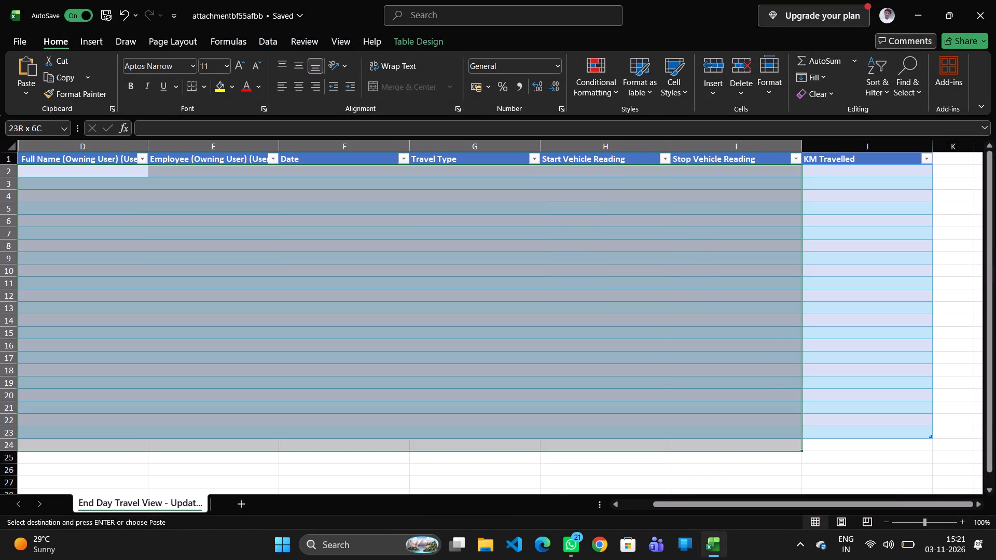
pyautogui.moveTo(776, 445); pyautogui.dragTo(827, 432)
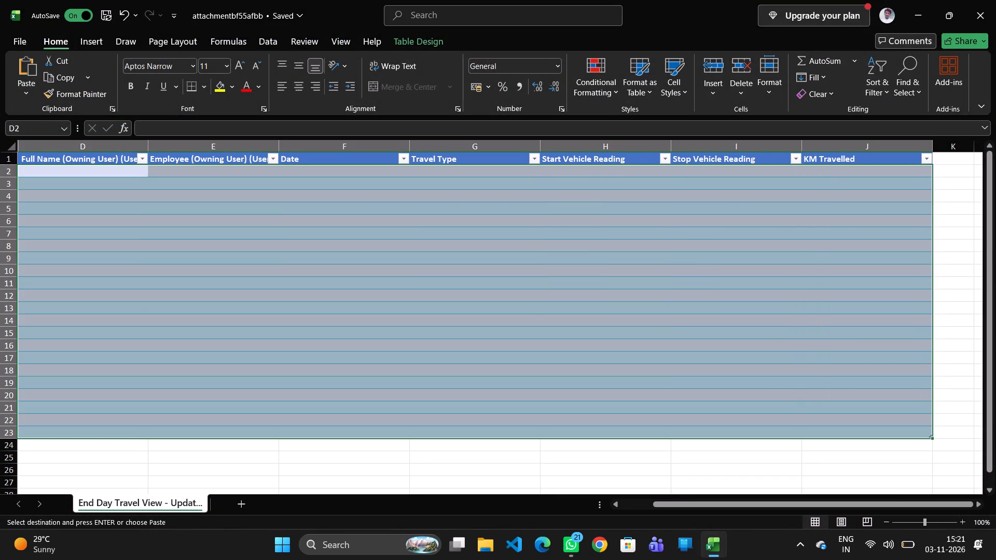
pyautogui.hotkey('ctrl', 'v')
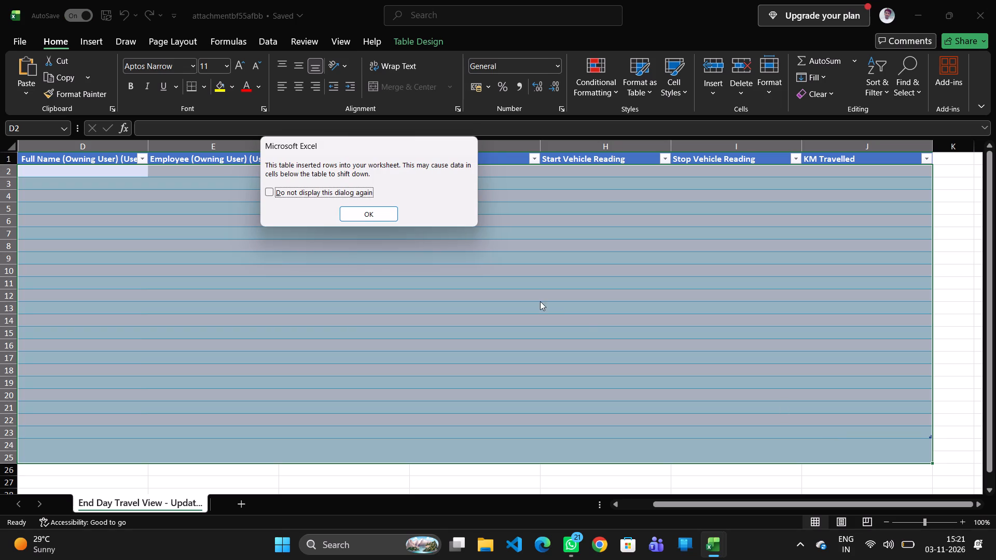
pyautogui.click(299, 189)
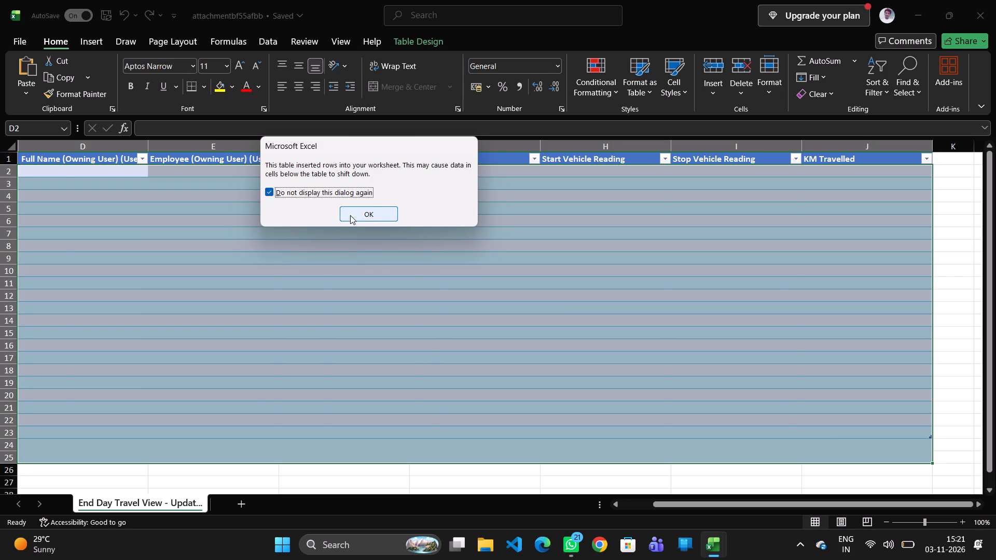
pyautogui.click(350, 215)
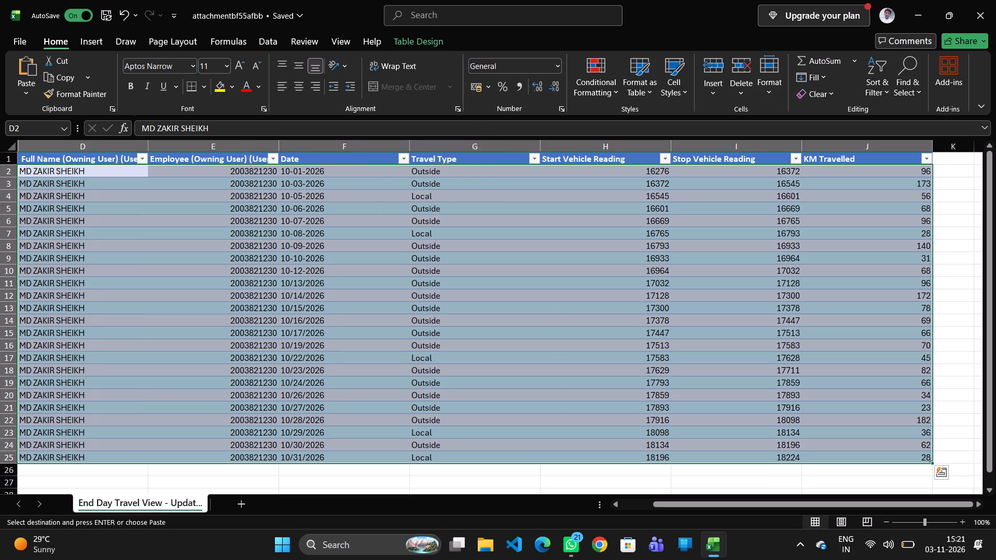
pyautogui.click(433, 475)
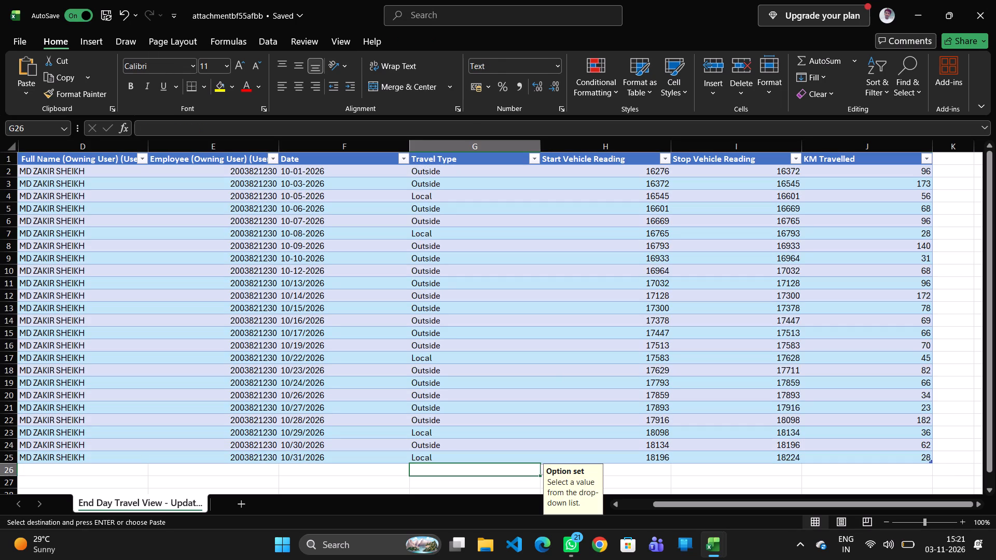
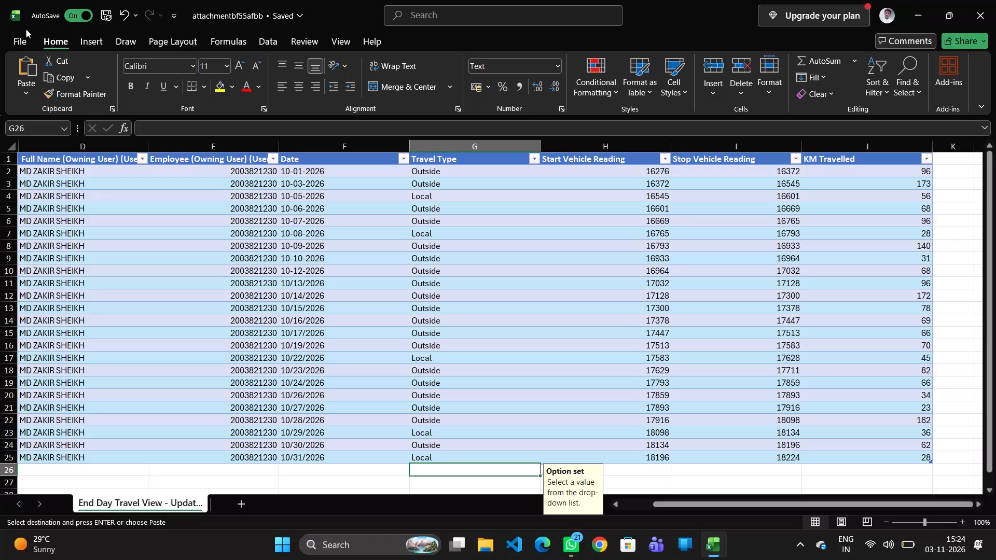
# Save a copy of the attachmentbf55afbb workbook to the Desktop under the same name, replacing the existing file.
pyautogui.click(39, 13)
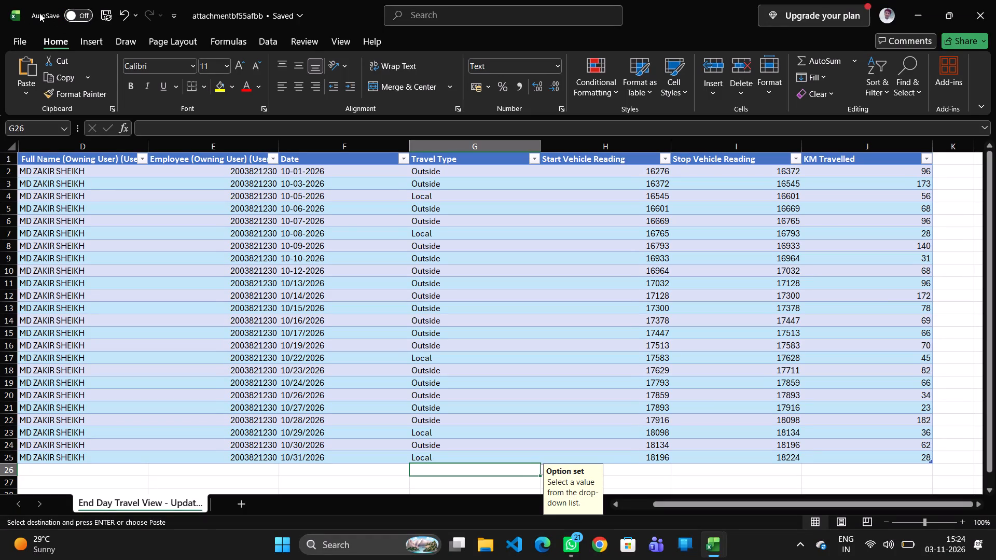
pyautogui.click(39, 13)
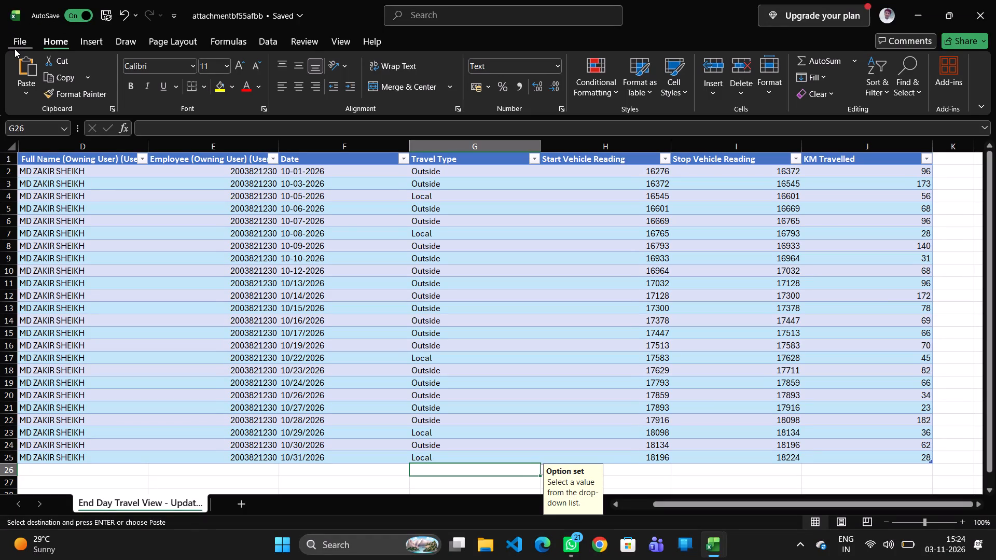
pyautogui.click(15, 49)
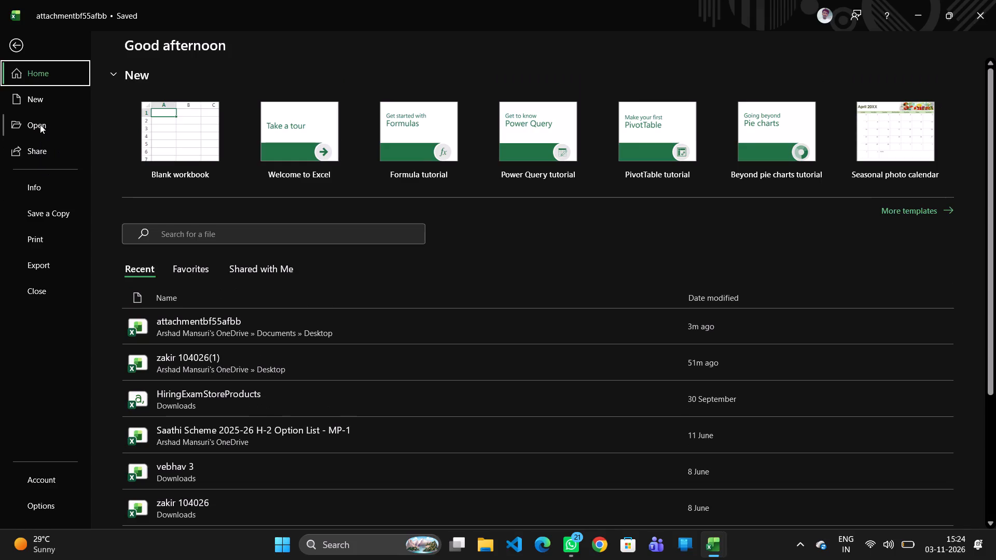
pyautogui.click(45, 215)
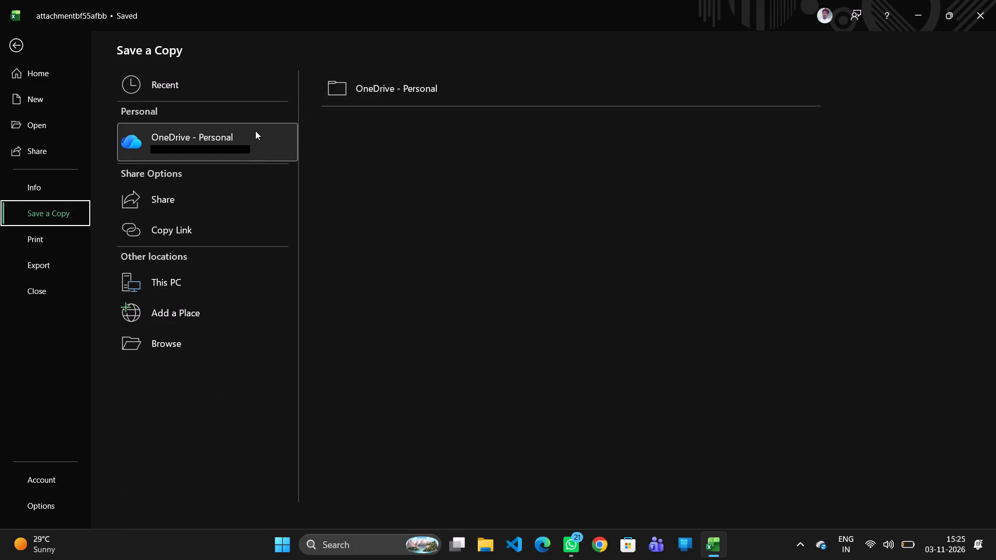
pyautogui.doubleClick(187, 277)
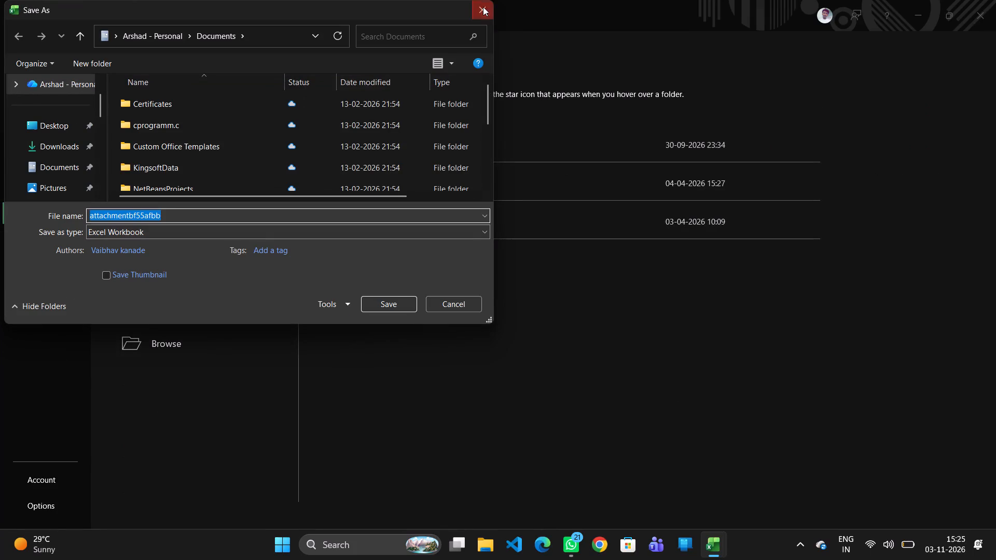
pyautogui.click(483, 9)
pyautogui.click(483, 13)
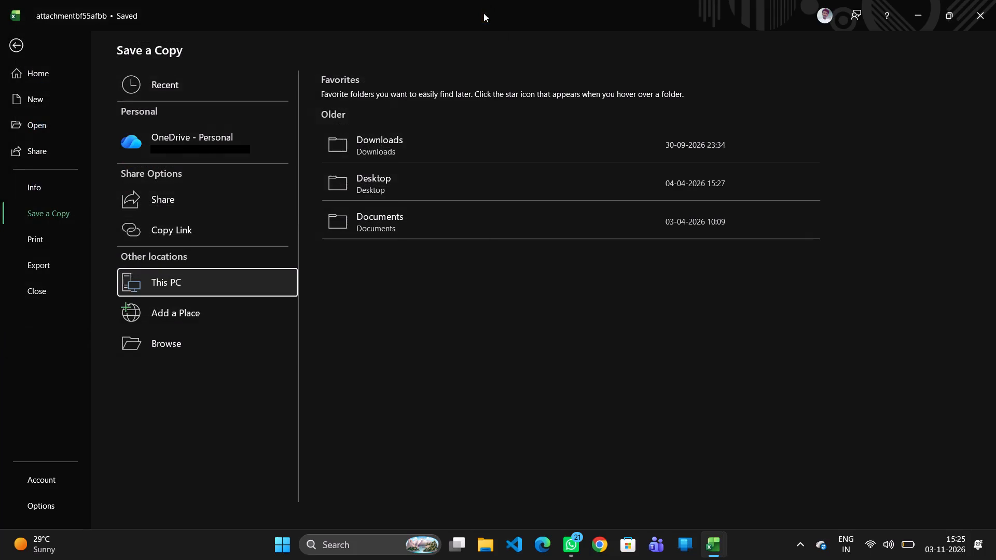
pyautogui.doubleClick(413, 197)
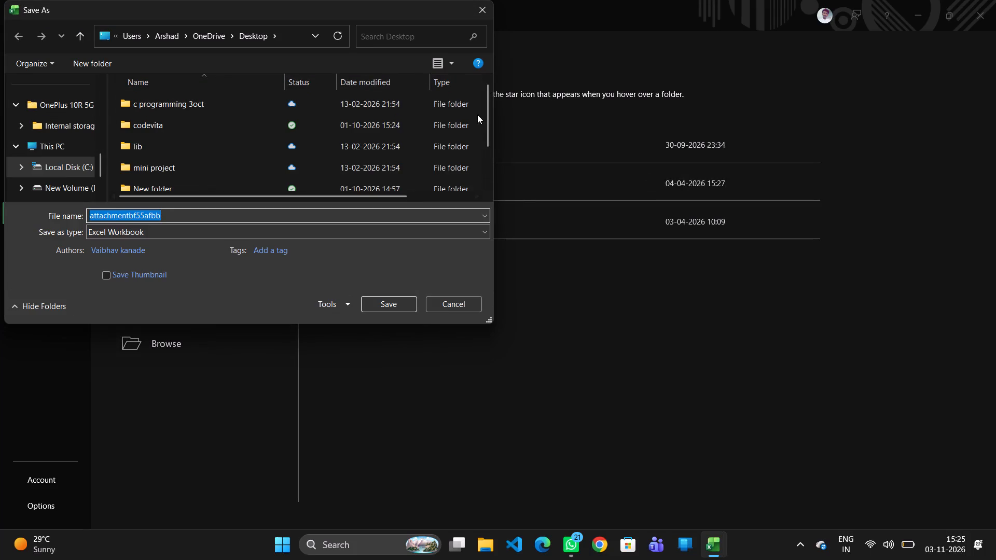
pyautogui.click(488, 117)
pyautogui.moveTo(488, 117); pyautogui.dragTo(486, 150)
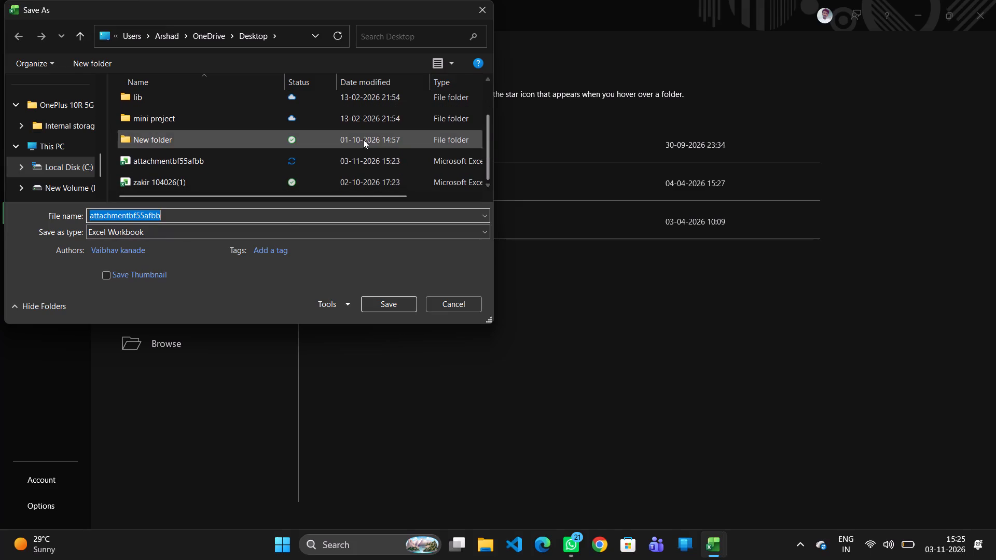
pyautogui.click(223, 160)
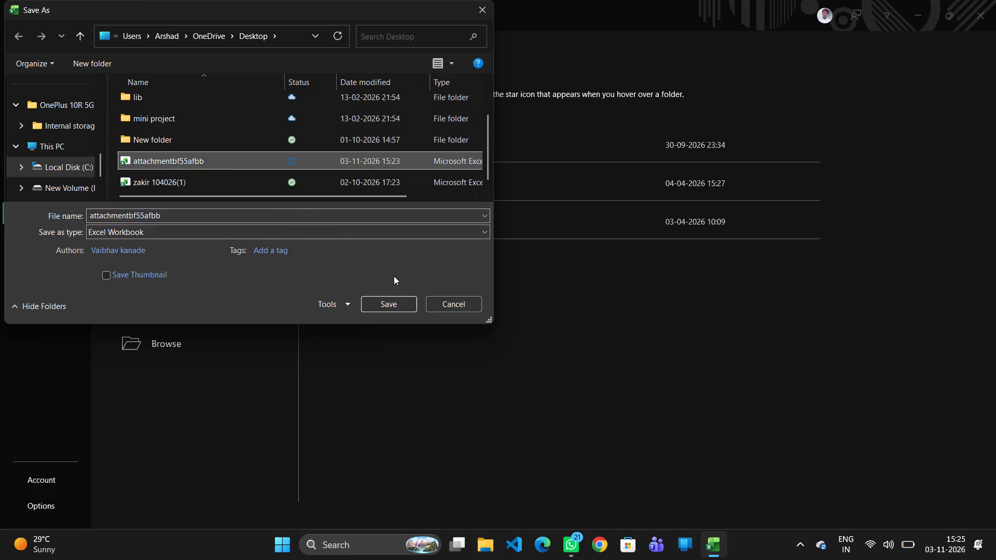
pyautogui.click(388, 303)
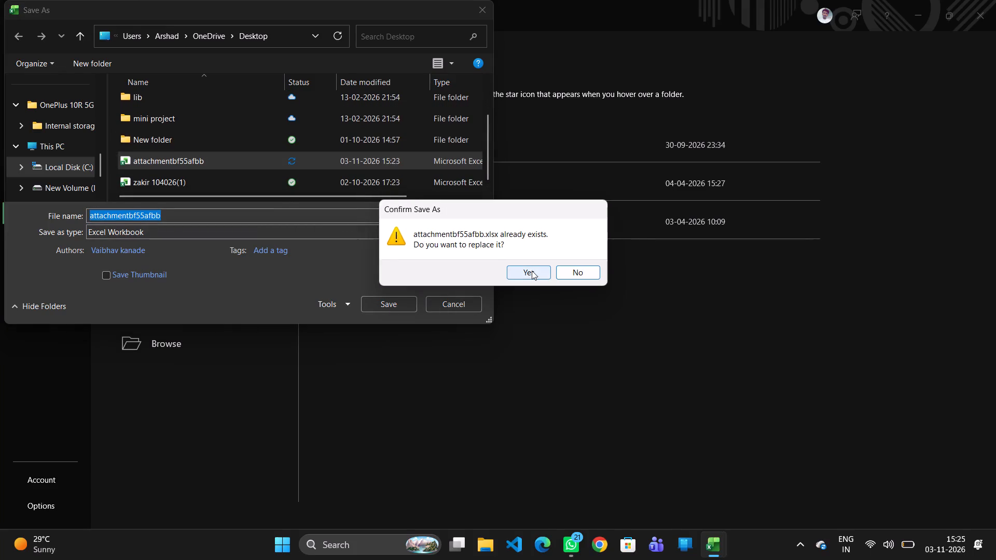
pyautogui.click(532, 271)
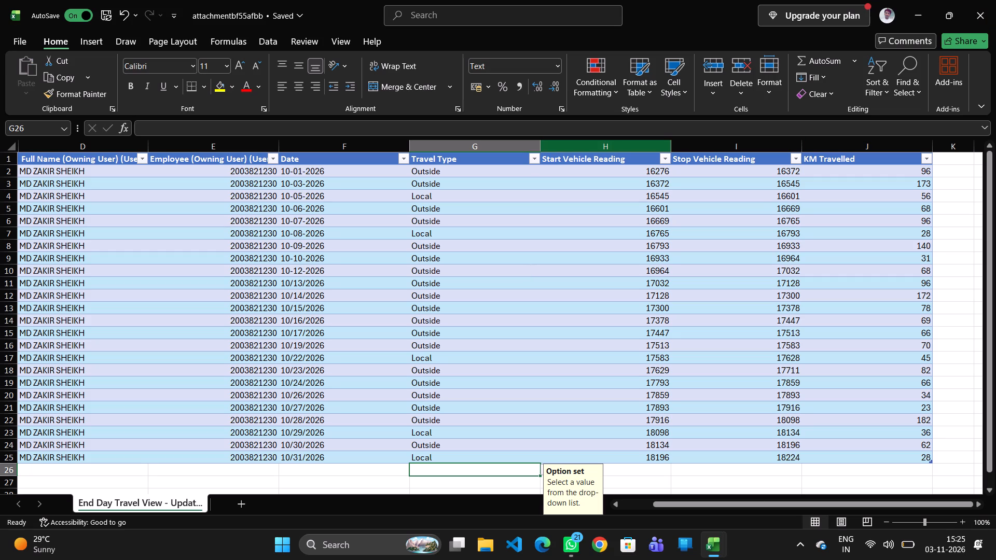
# Close the Book2 and Book1 workbooks, discarding the unsaved changes in Book1.
pyautogui.click(712, 549)
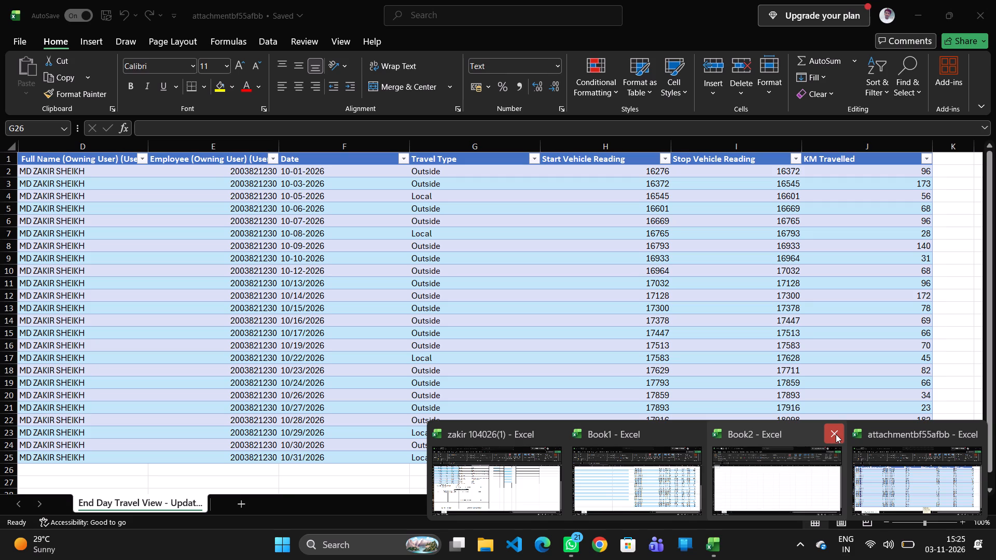
pyautogui.click(836, 434)
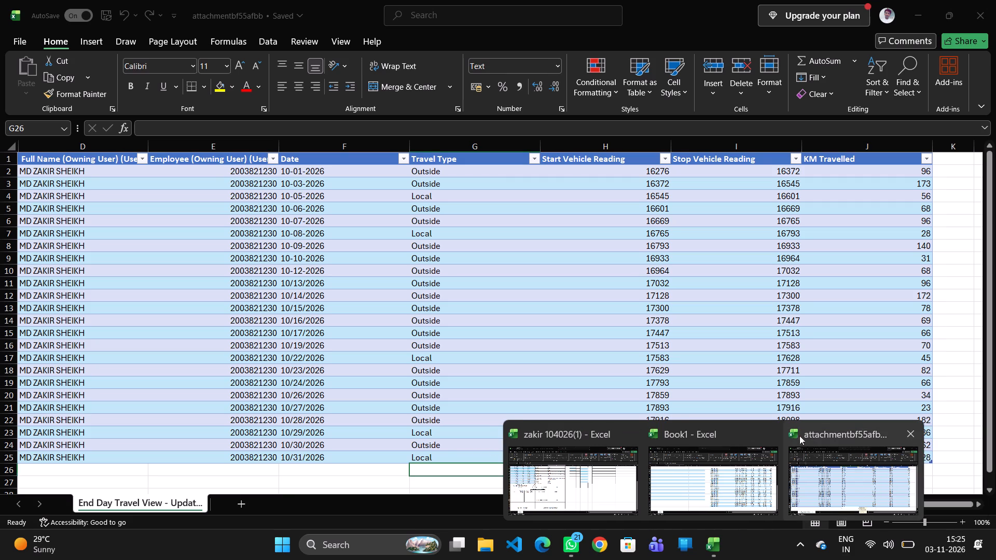
pyautogui.click(771, 435)
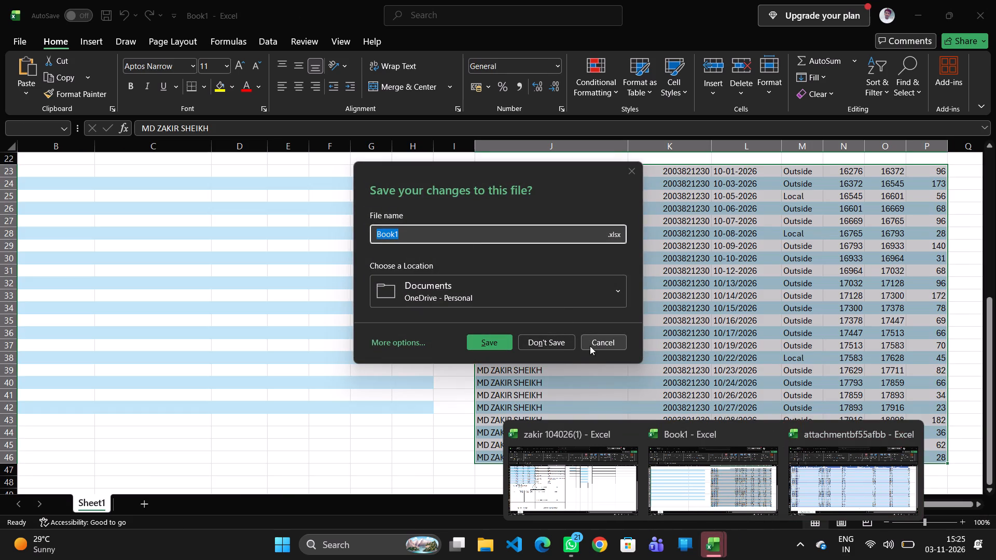
pyautogui.click(551, 337)
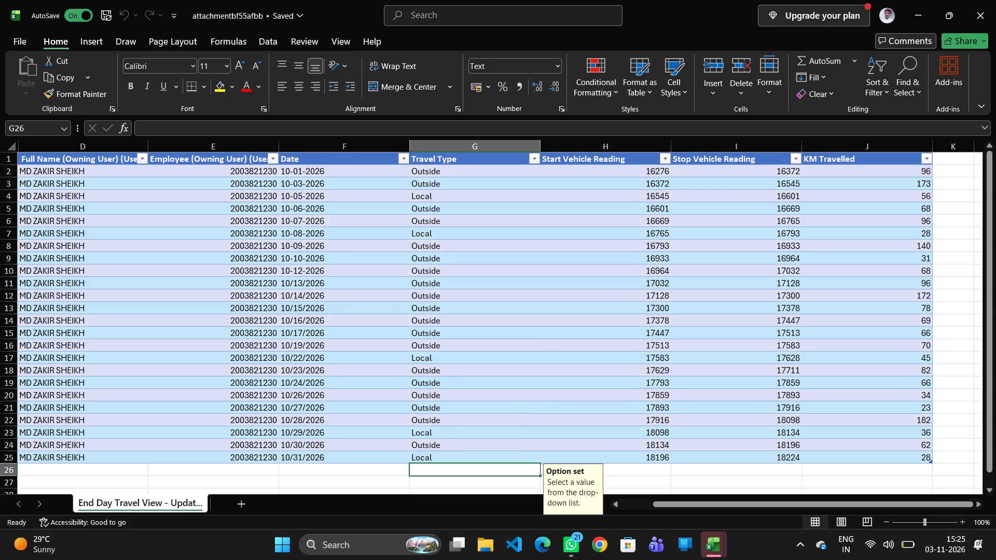
pyautogui.click(715, 547)
pyautogui.click(658, 464)
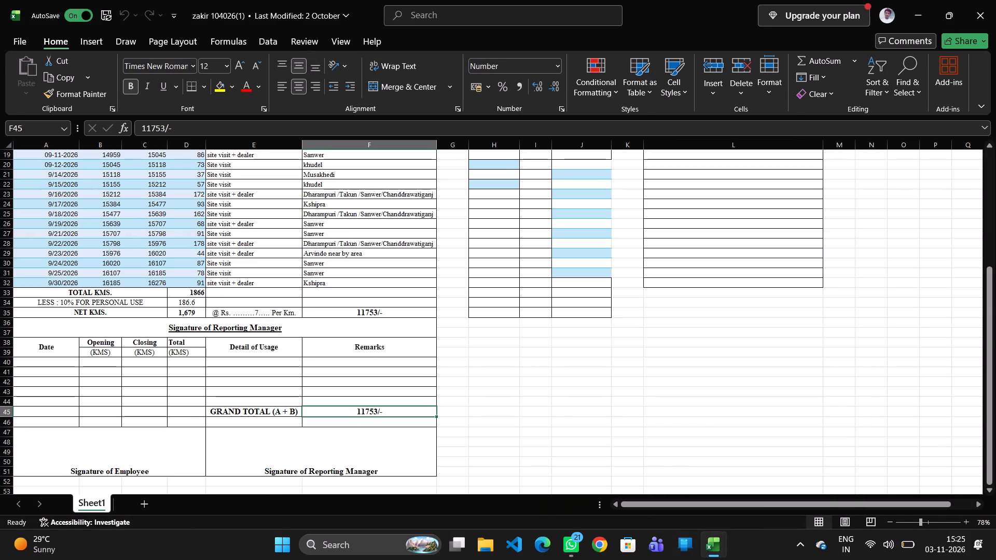
pyautogui.moveTo(994, 334); pyautogui.dragTo(984, 247)
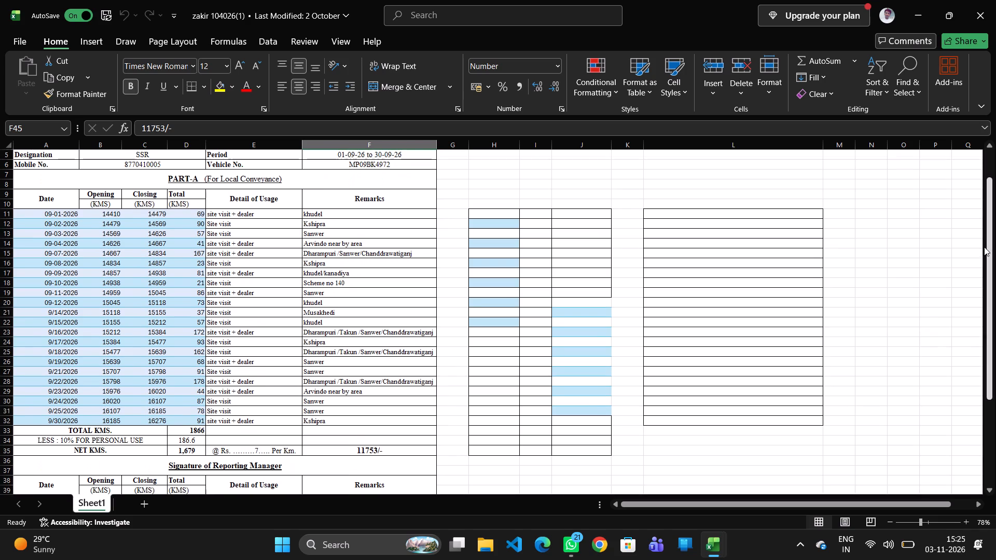
pyautogui.click(279, 235)
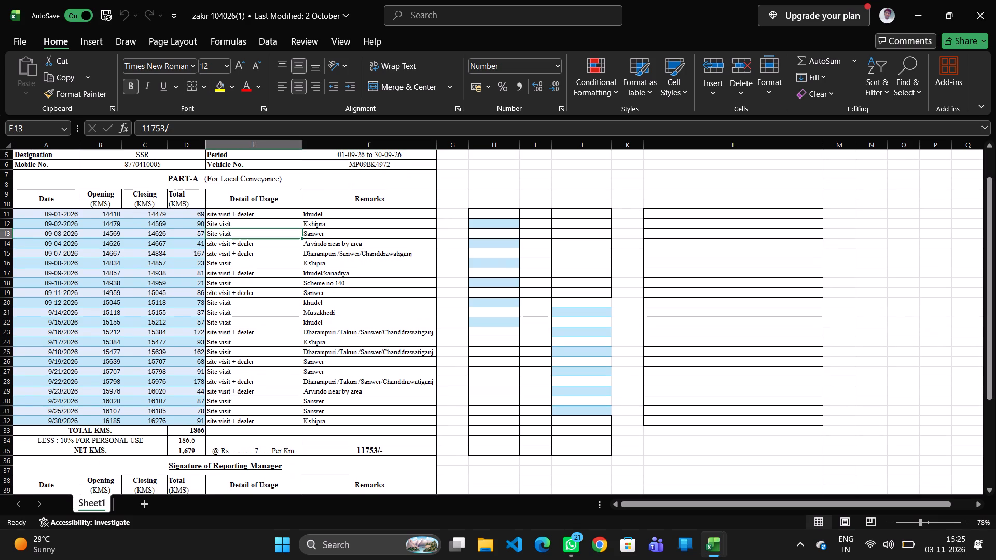
pyautogui.moveTo(36, 215); pyautogui.dragTo(123, 293)
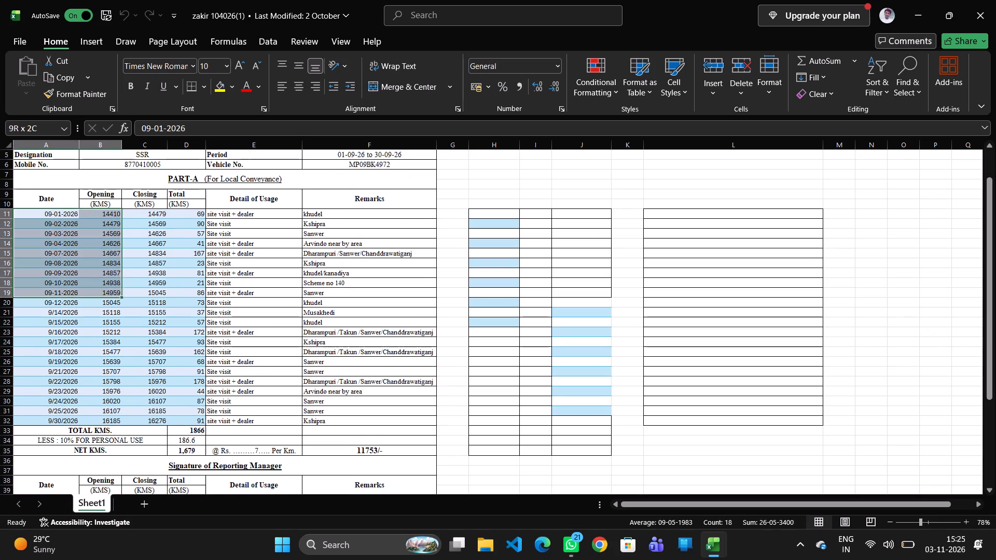
pyautogui.moveTo(123, 293); pyautogui.dragTo(196, 417)
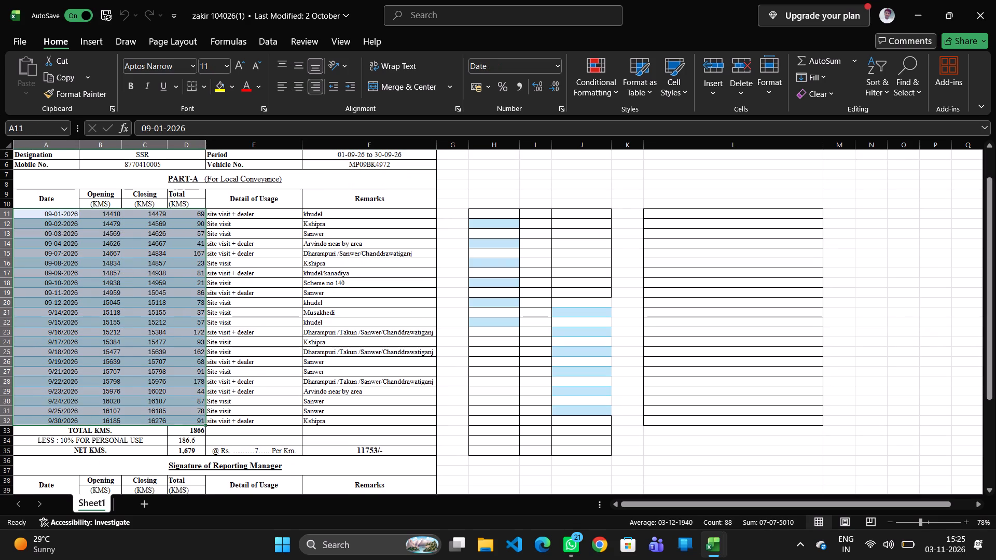
pyautogui.press('Delete')
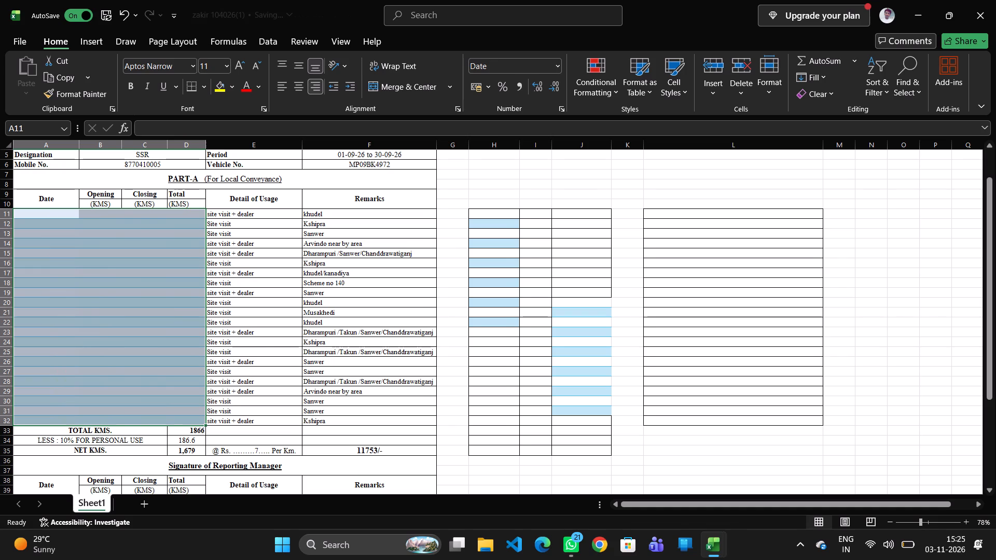
# Apply All Borders to the log book range A7:F51, from the Part-A heading down to the signature rows.
pyautogui.hscroll(-1, 286, 293)
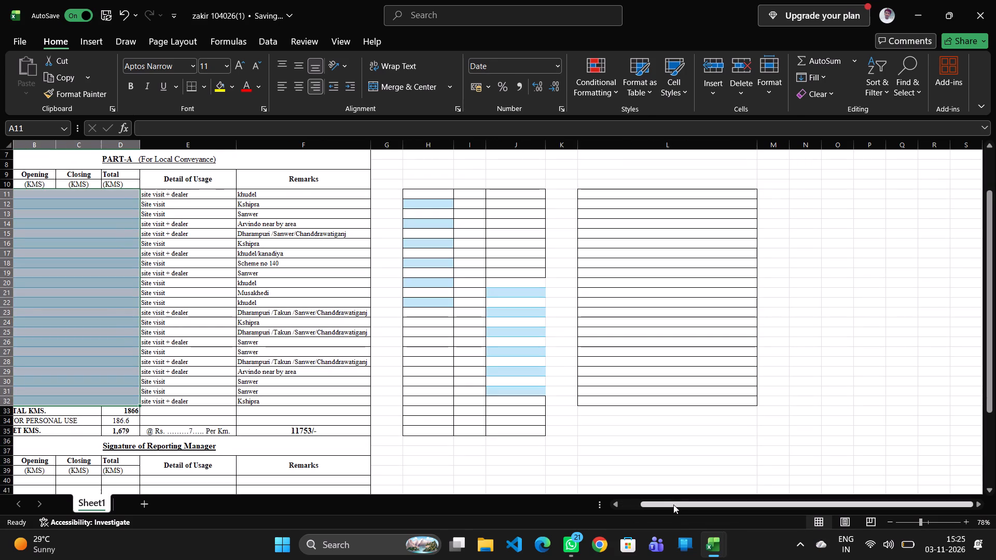
pyautogui.moveTo(673, 504); pyautogui.dragTo(611, 502)
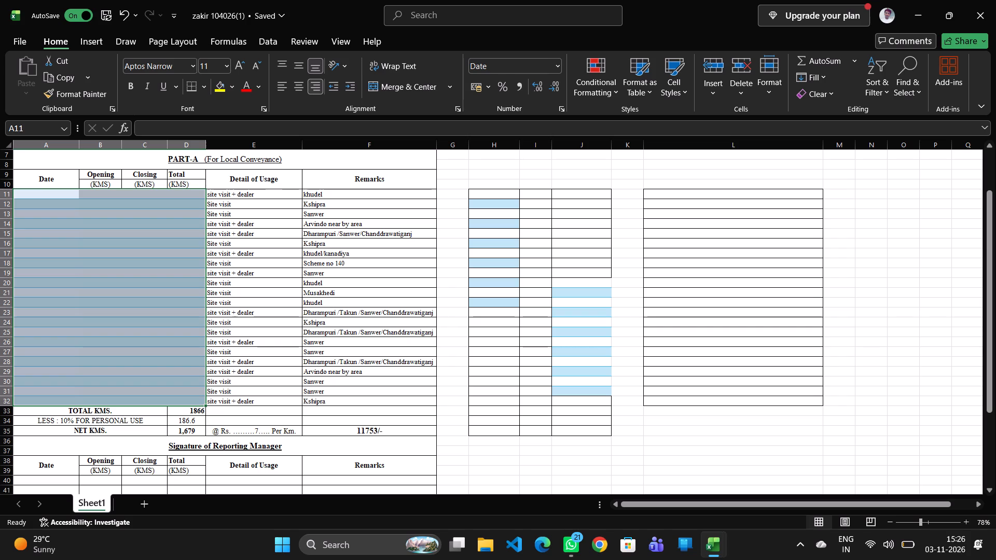
pyautogui.moveTo(24, 155); pyautogui.dragTo(301, 534)
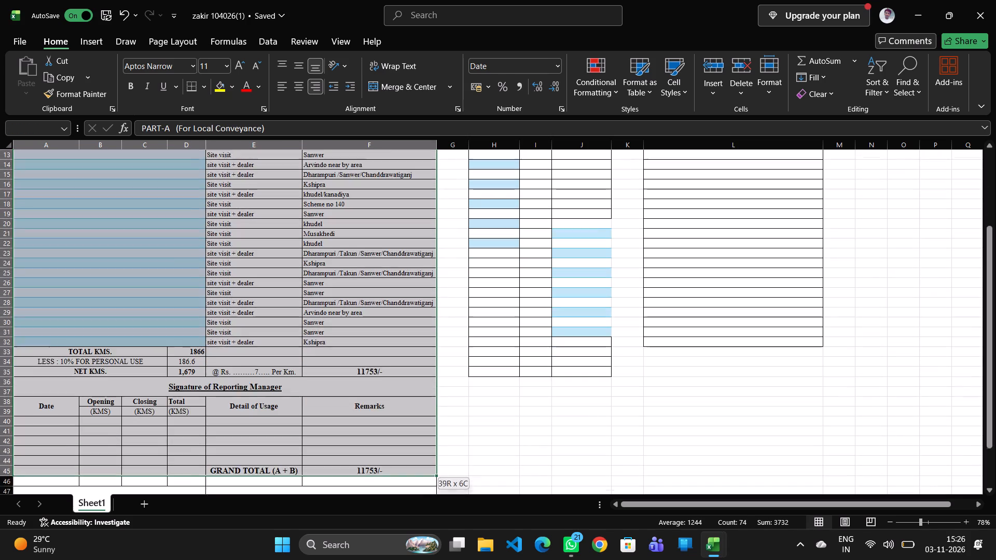
pyautogui.moveTo(301, 534); pyautogui.dragTo(305, 470)
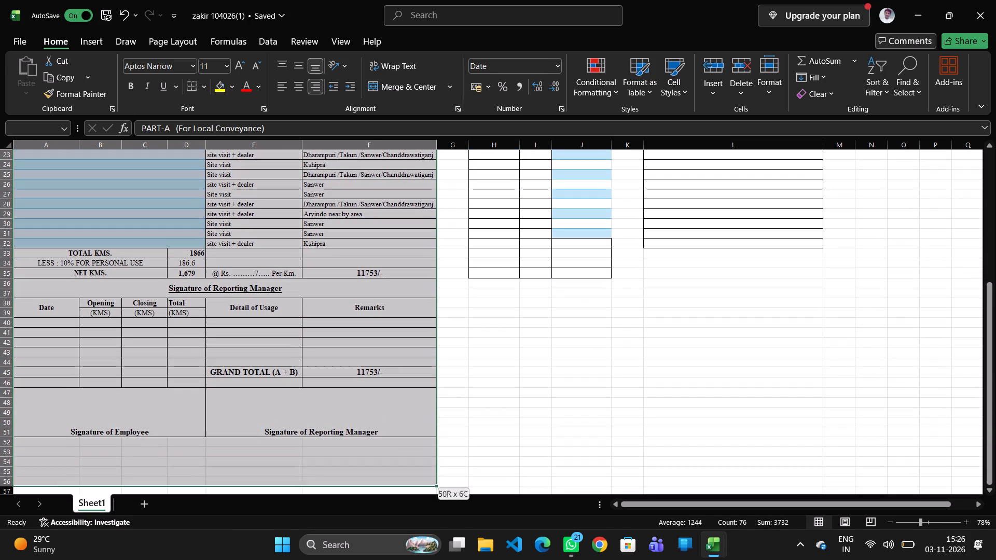
pyautogui.moveTo(305, 470); pyautogui.dragTo(309, 426)
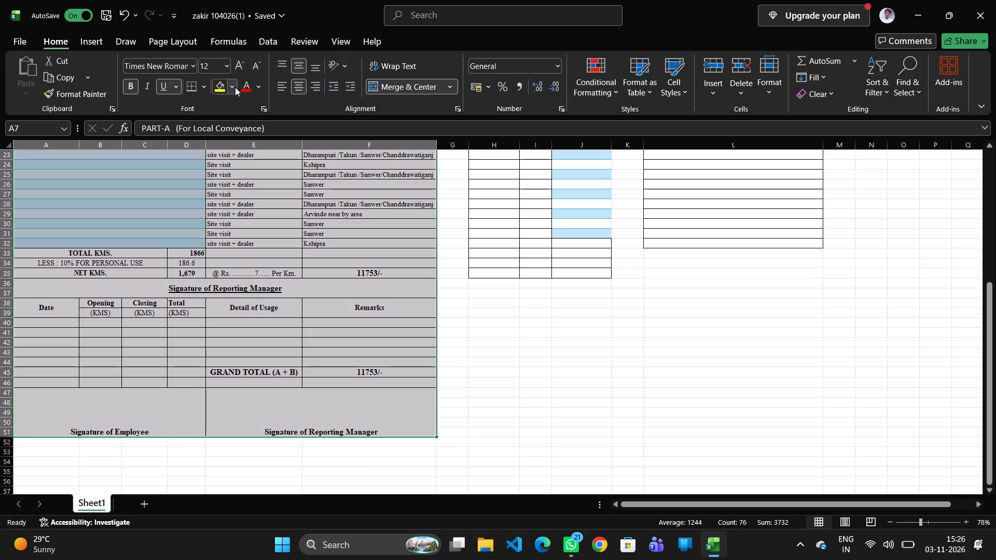
pyautogui.click(228, 64)
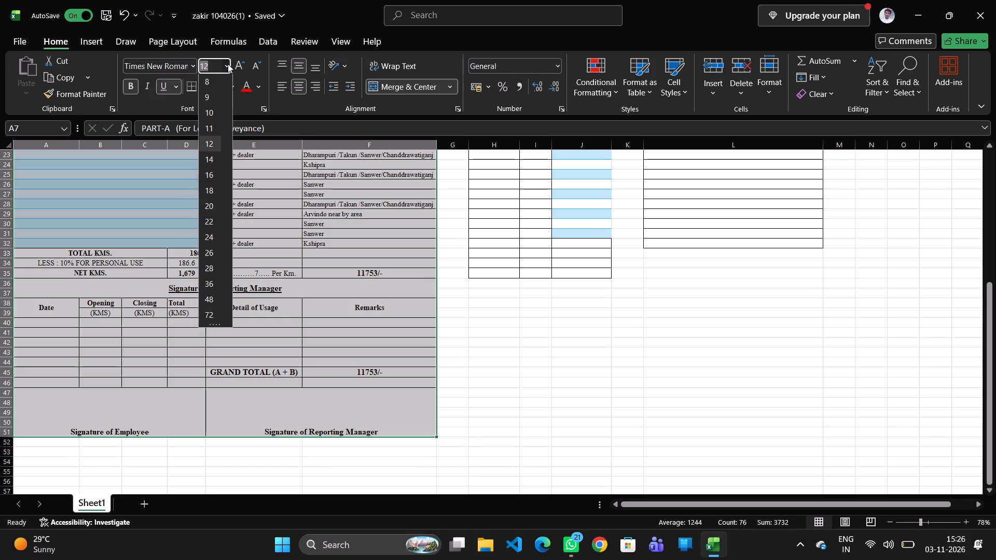
pyautogui.click(228, 64)
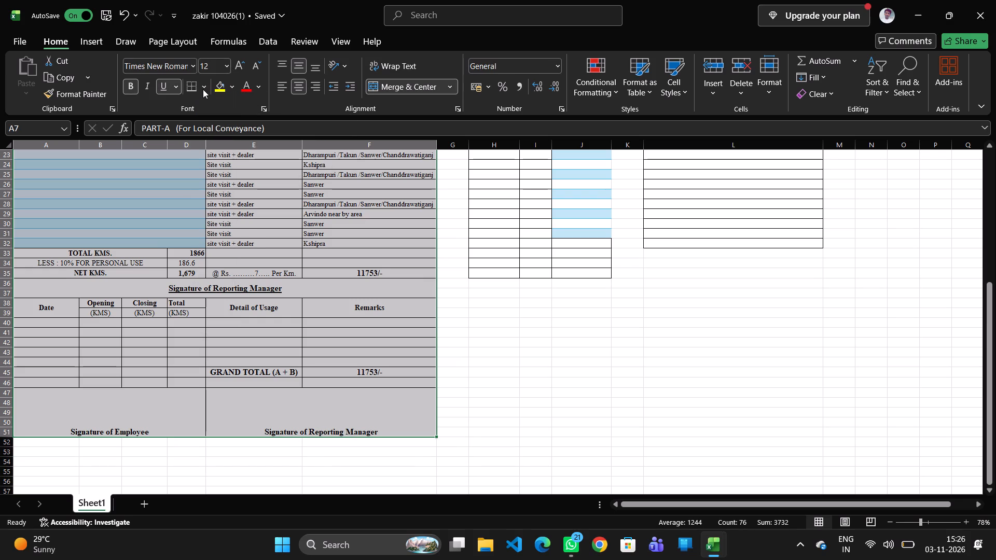
pyautogui.click(200, 91)
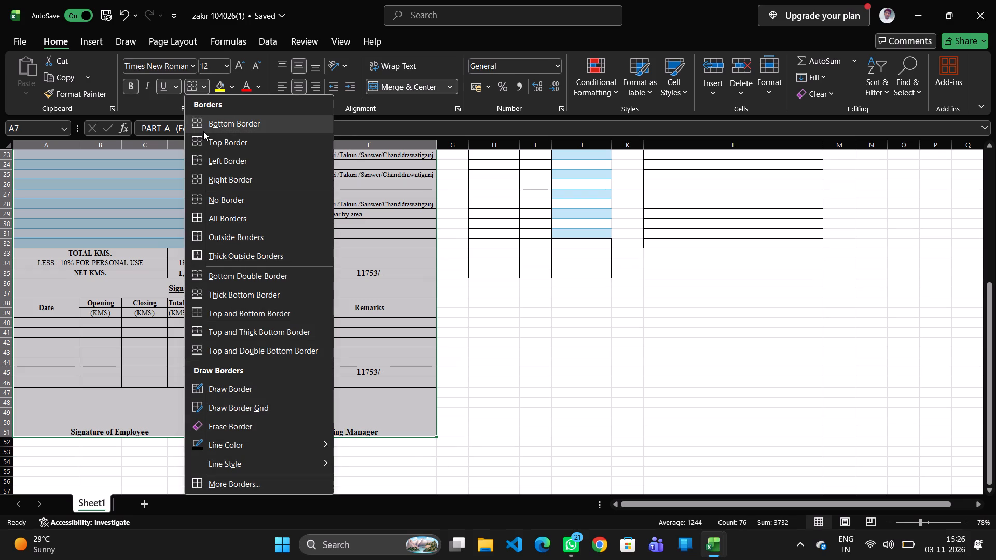
pyautogui.click(217, 223)
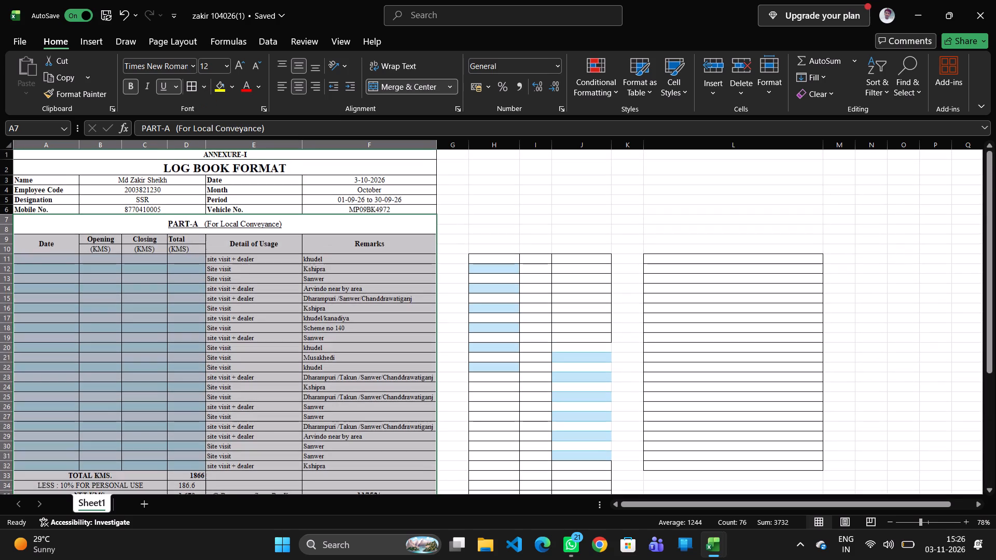
pyautogui.click(538, 174)
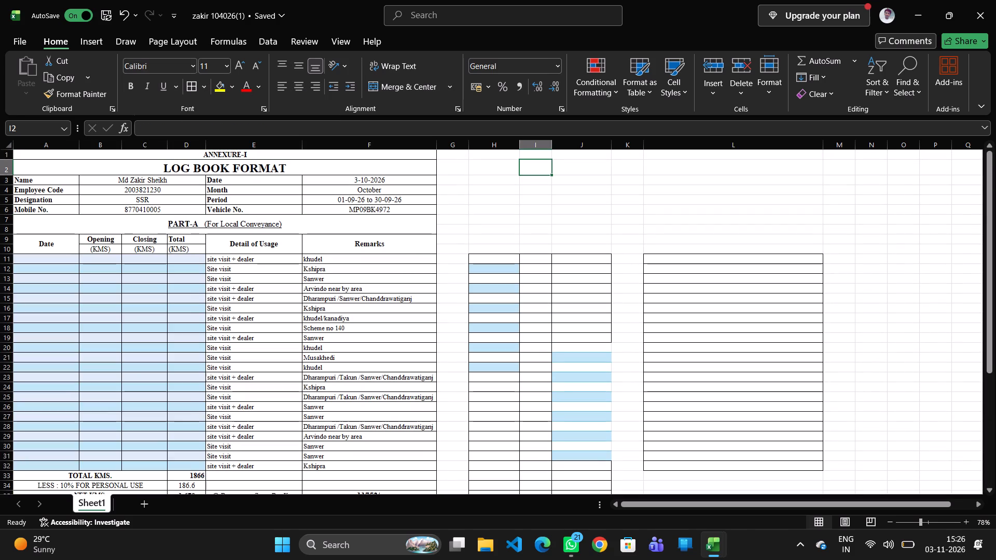
# Clear the contents of G10:M36, covering the spare grids beside the log book.
pyautogui.moveTo(460, 244); pyautogui.dragTo(775, 495)
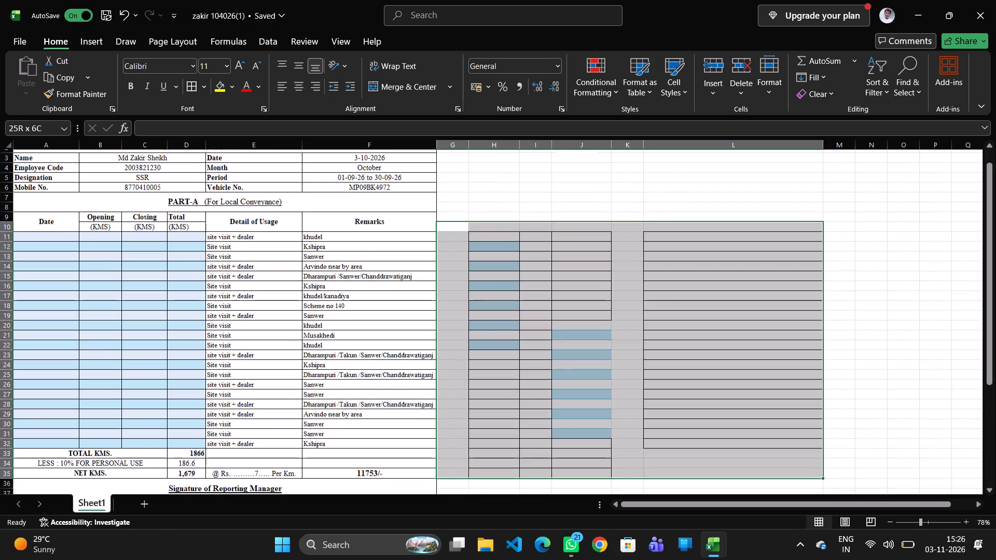
pyautogui.moveTo(775, 495); pyautogui.dragTo(826, 479)
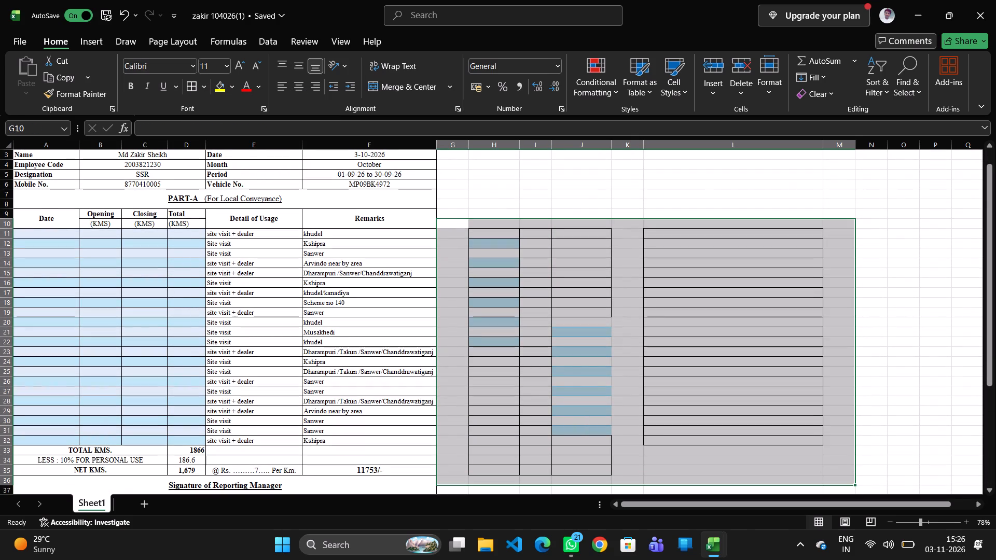
pyautogui.press('Delete')
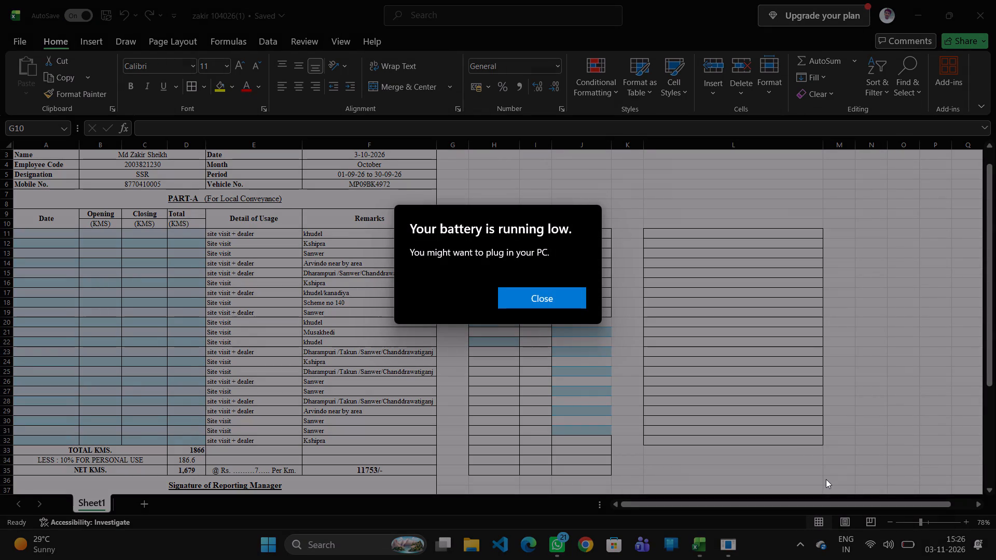